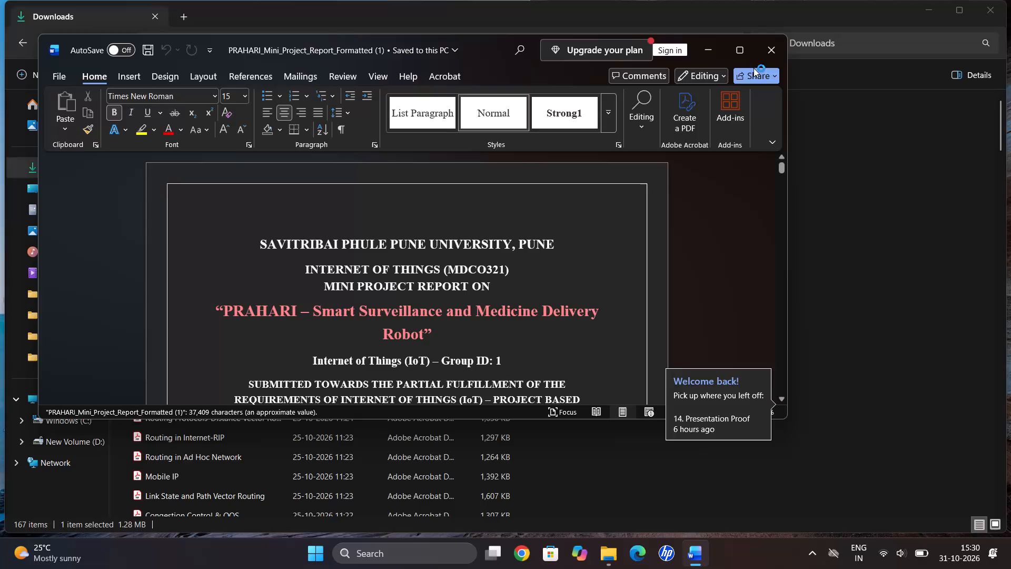
Maximize the window of the PRAHARI mini project report.
click(741, 47)
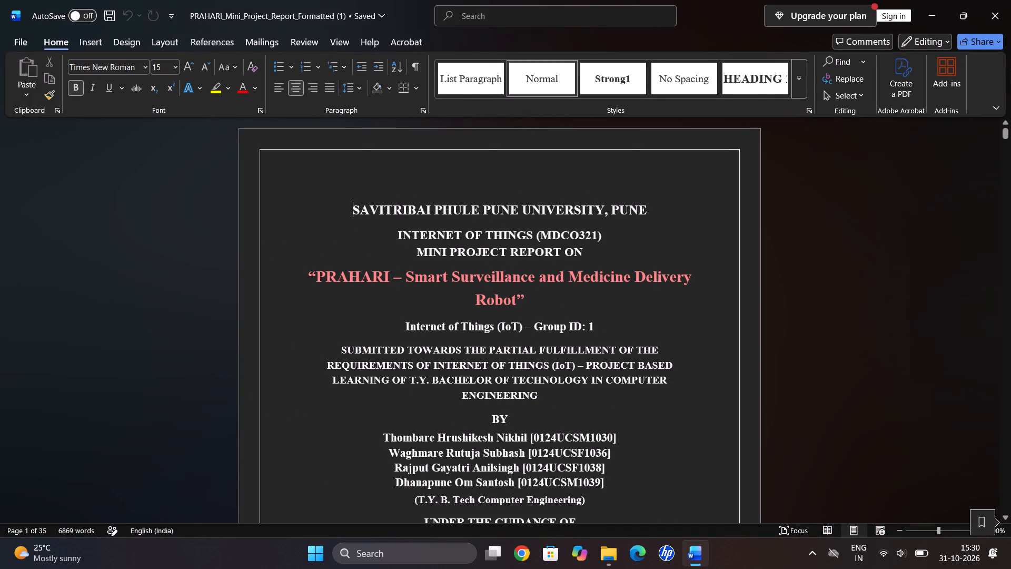
Delete the words "MINI PROJECT" from the cover page line above the project title, leaving a centred "REPORT ON".
scroll(697, 268, down, 2)
scroll(697, 268, up, 1)
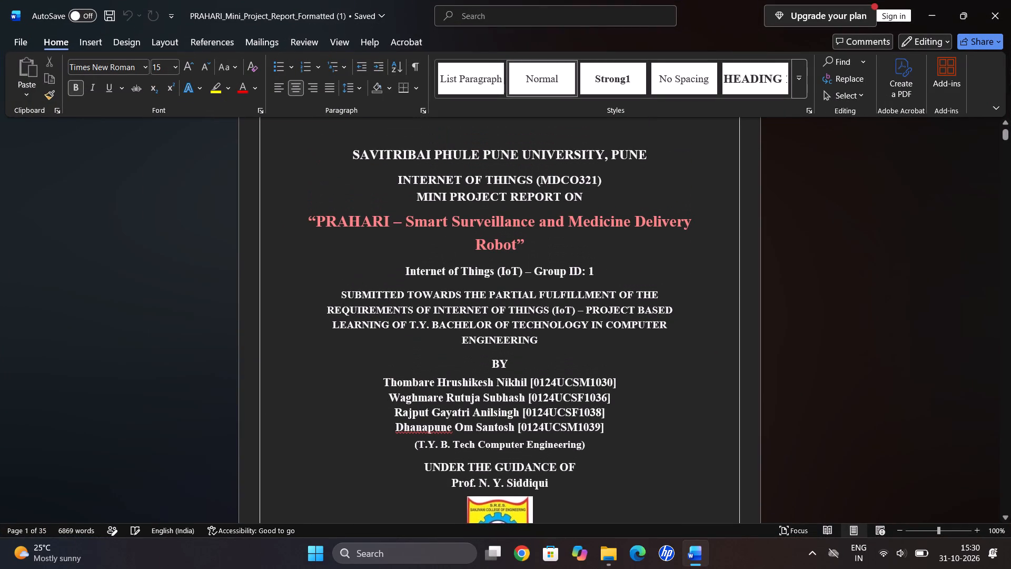
click(507, 194)
key(Left)
key(Left)
key(Left)
key(Left)
key(Left)
key(Left)
key(Left)
key(BackSpace)
key(BackSpace)
key(BackSpace)
key(BackSpace)
key(BackSpace)
key(BackSpace)
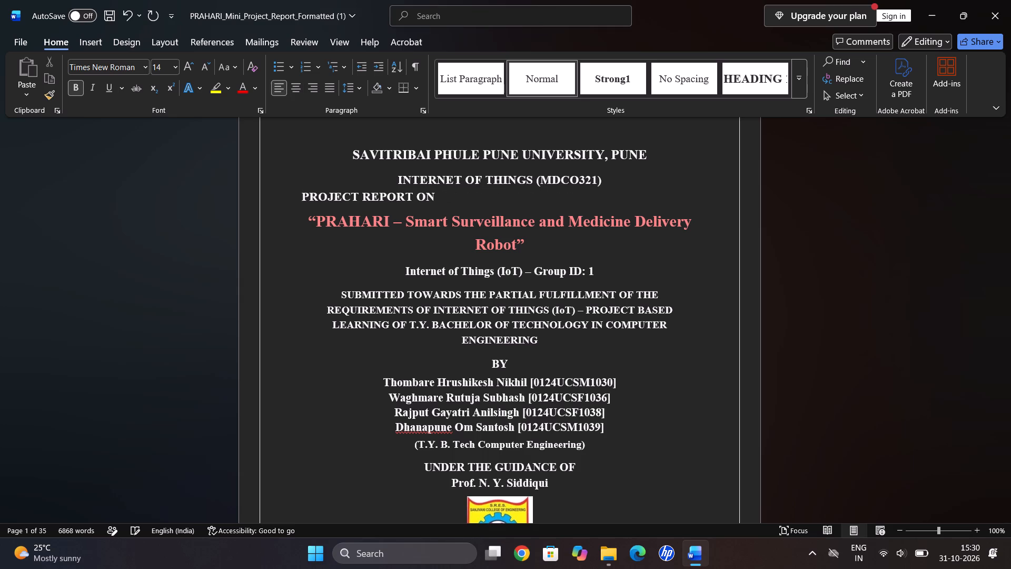
key(ctrl+z)
key(Delete)
key(Delete)
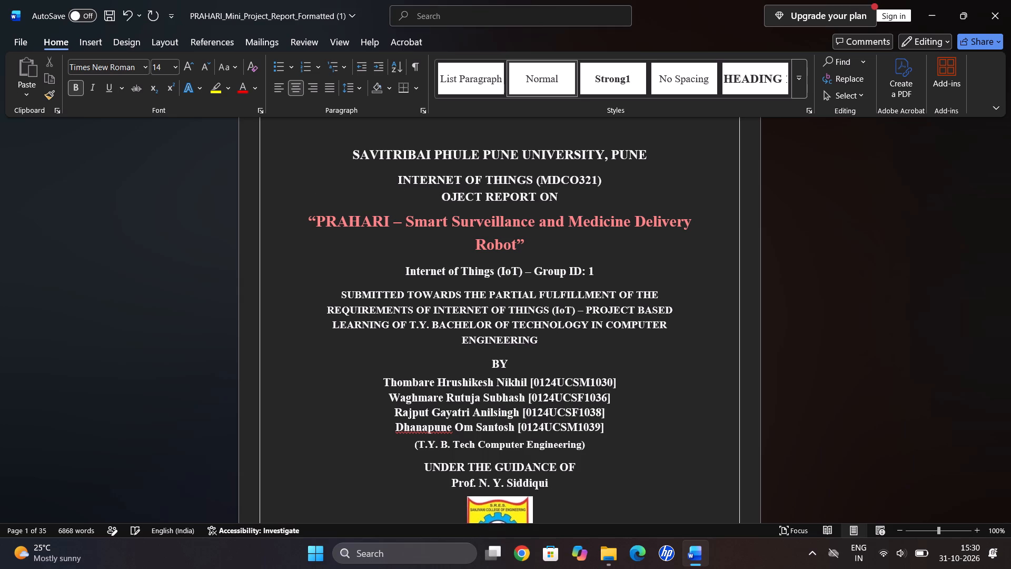
key(Delete)
key(Delete)
key(Delete)
key(Delete)
key(Delete)
key(Delete)
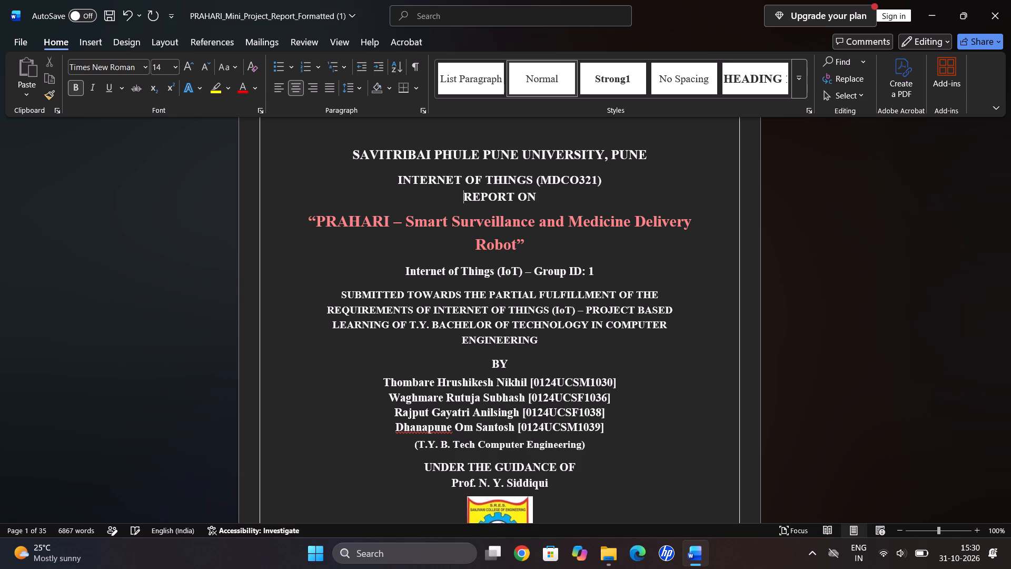
Review the rest of the cover page and the certificate page of the report.
scroll(529, 248, down, 2)
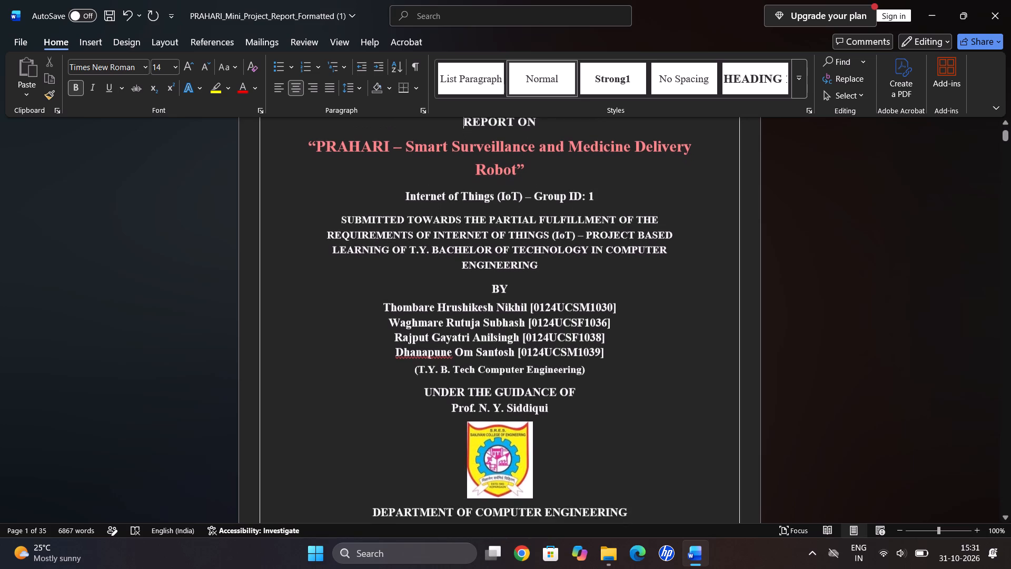
scroll(529, 248, down, 2)
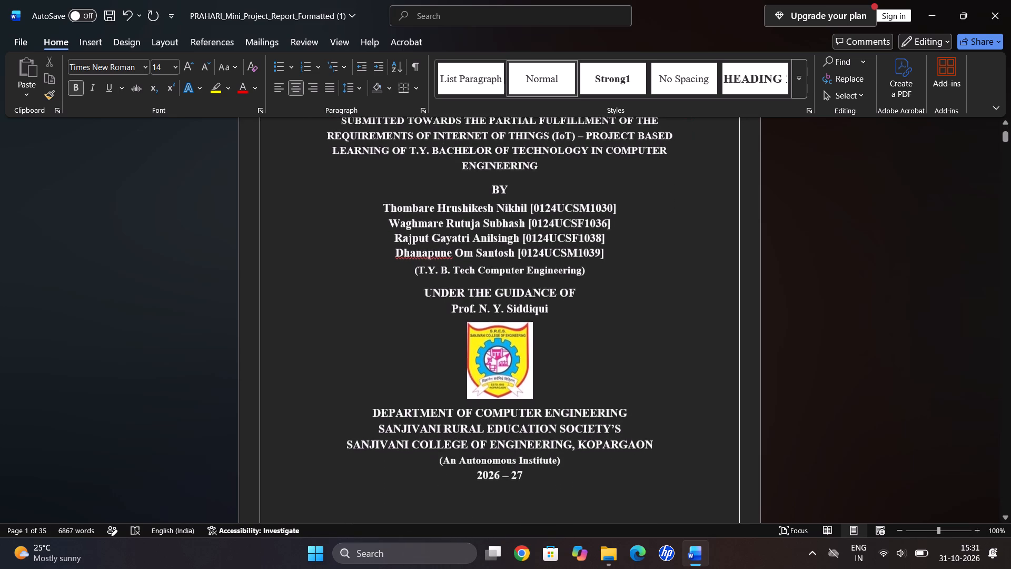
scroll(529, 248, down, 2)
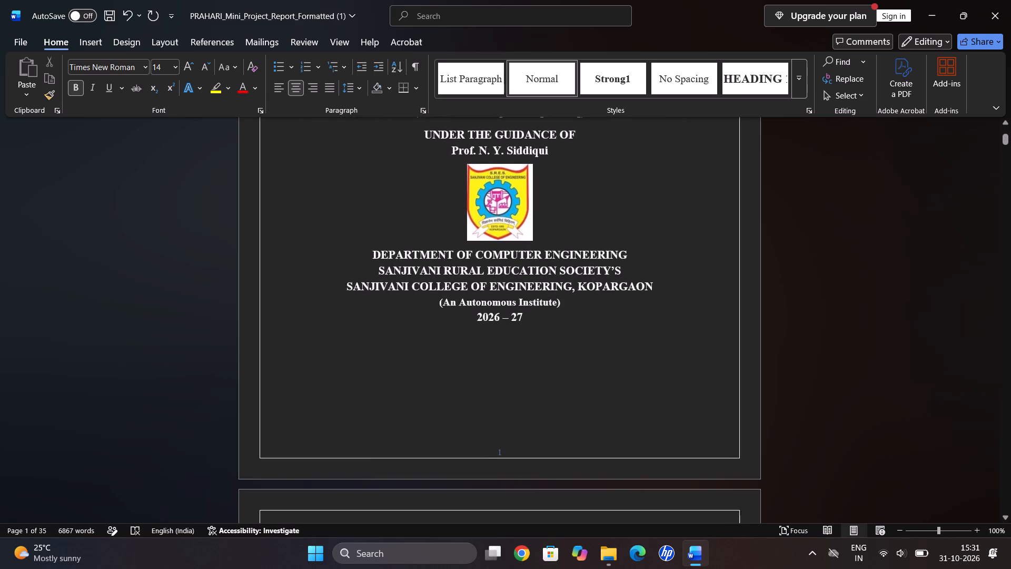
scroll(529, 248, down, 2)
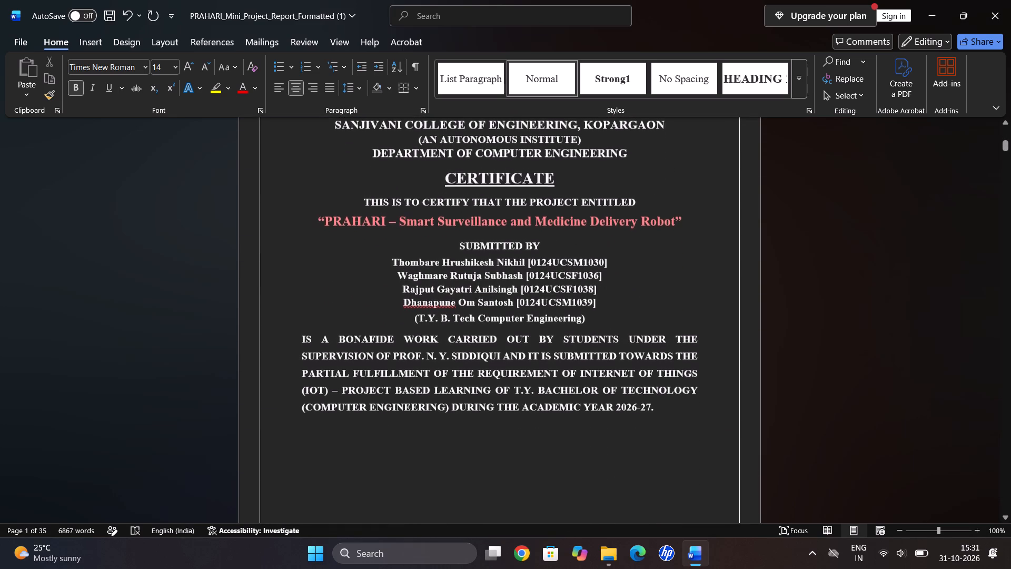
scroll(529, 248, down, 2)
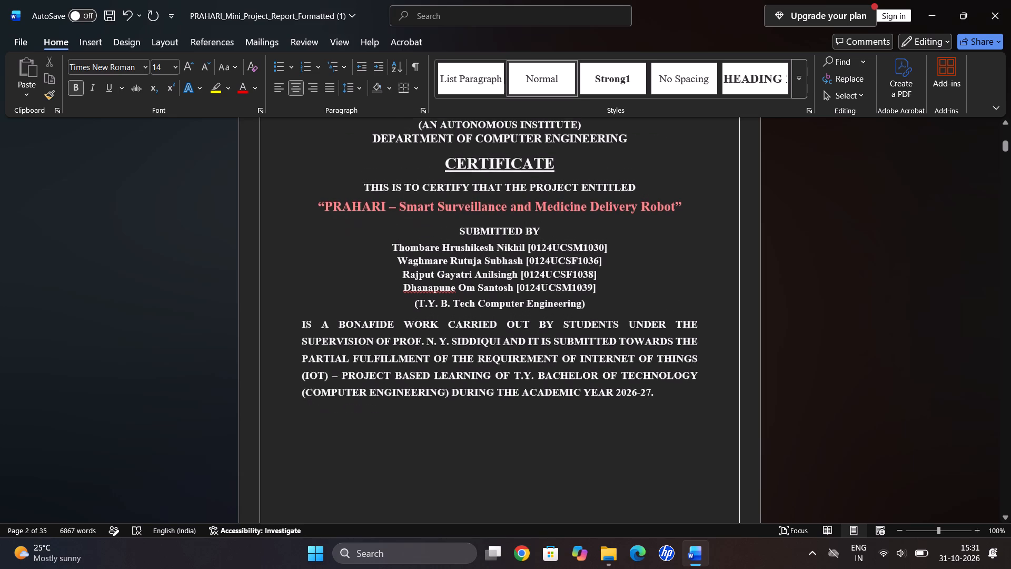
scroll(529, 248, down, 1)
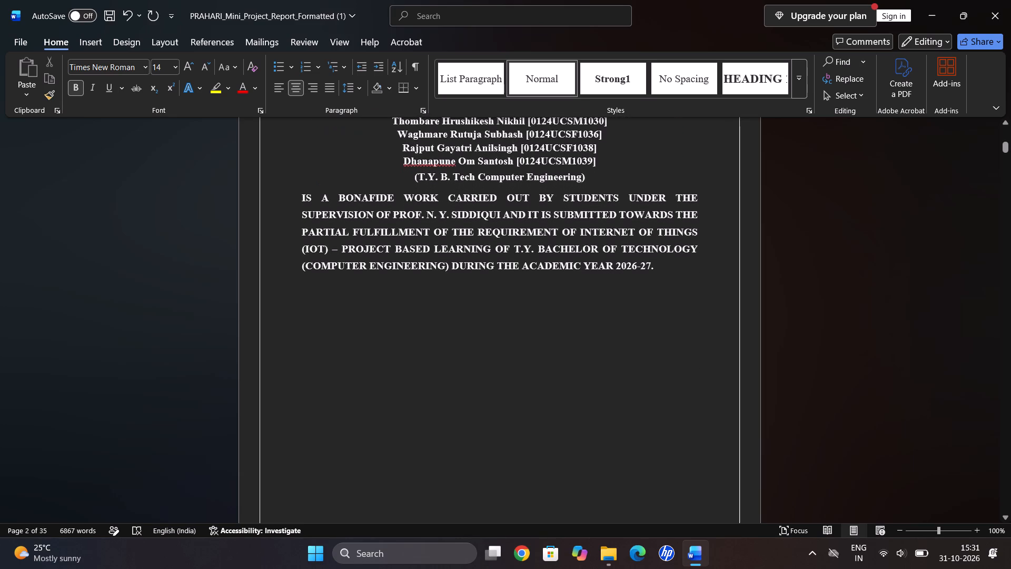
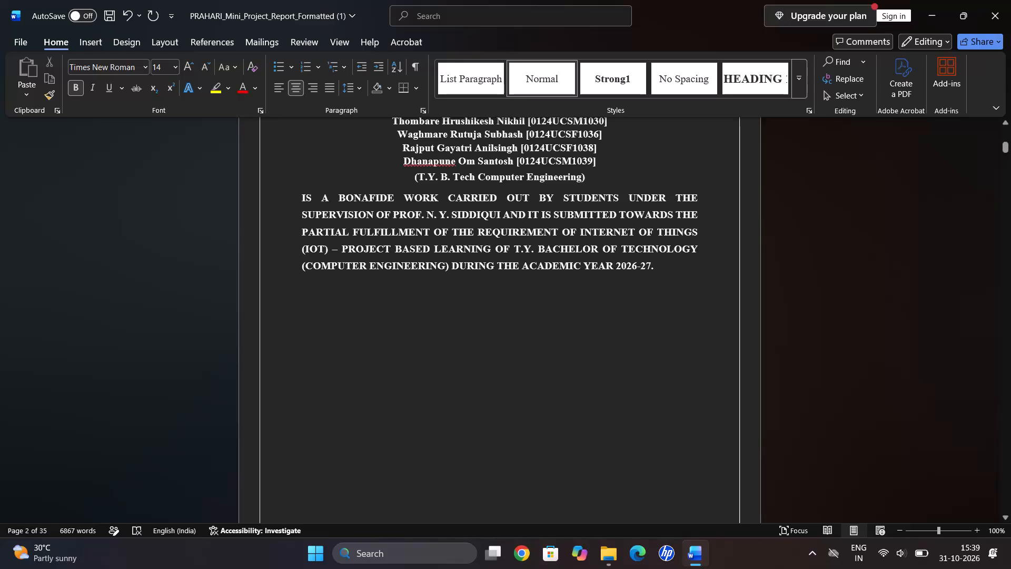
Delete the words "MINI PROJECT" from the approval sheet heading on page 3, leaving "APPROVAL SHEET".
scroll(421, 366, down, 1)
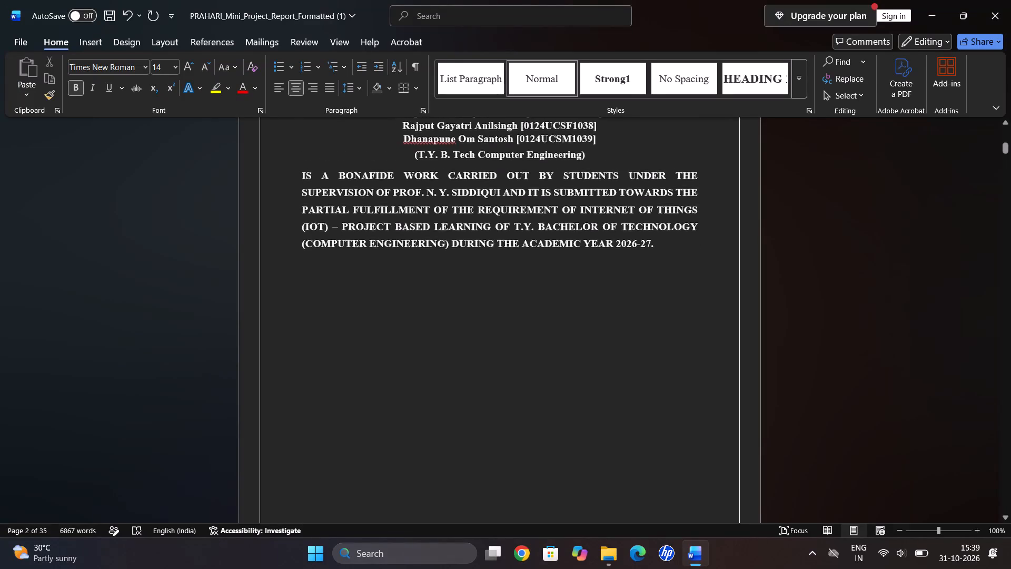
scroll(421, 366, down, 2)
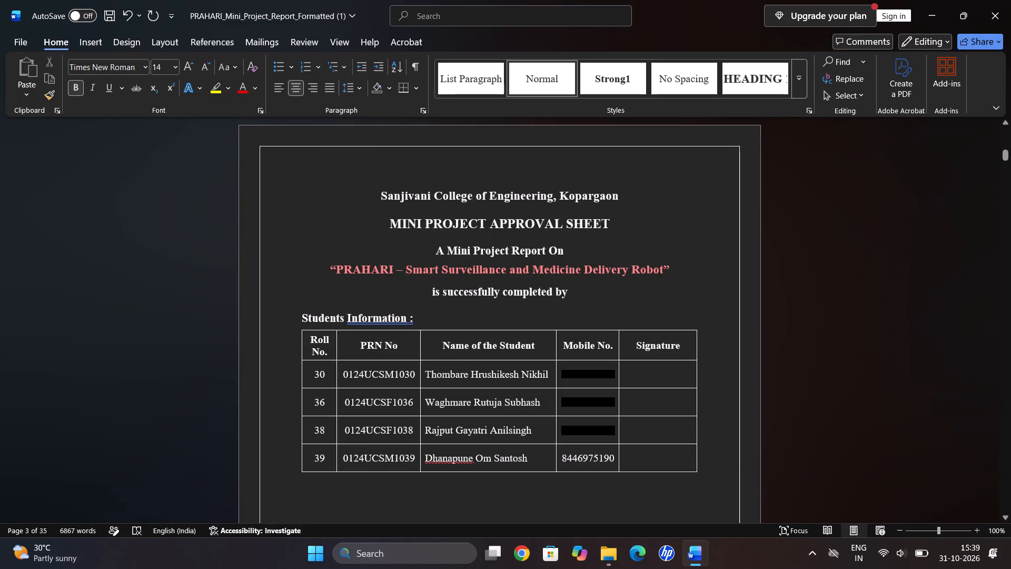
click(491, 225)
key(BackSpace)
key(BackSpace)
key(BackSpace)
key(BackSpace)
key(BackSpace)
key(BackSpace)
key(BackSpace)
key(BackSpace)
key(BackSpace)
key(BackSpace)
key(BackSpace)
key(BackSpace)
key(BackSpace)
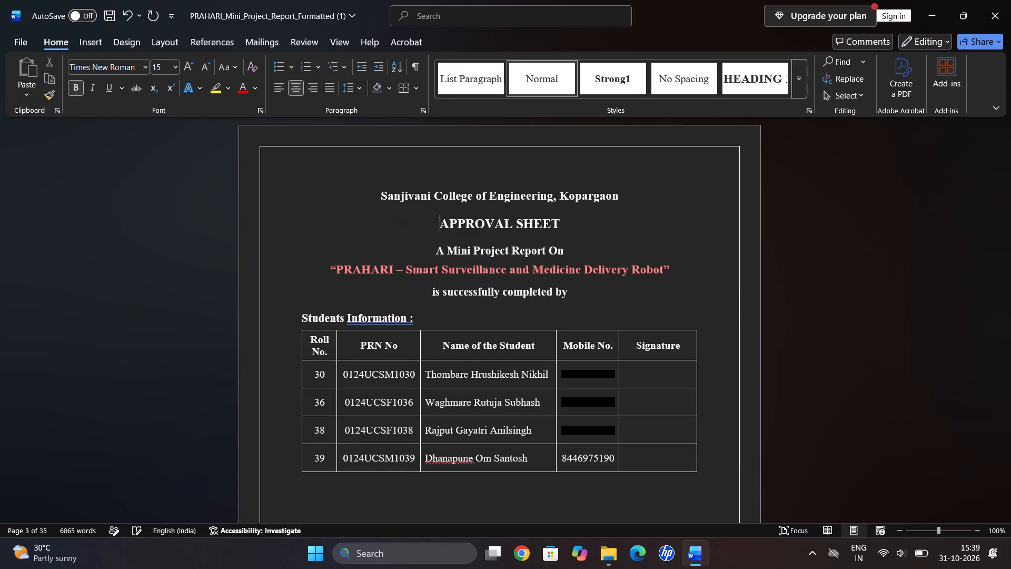
Delete "Mini Project" from the line above the project title on the approval sheet, leaving "A Report On".
key(Down)
key(Right)
key(Right)
key(Delete)
key(Delete)
key(Delete)
key(Delete)
key(Delete)
key(Delete)
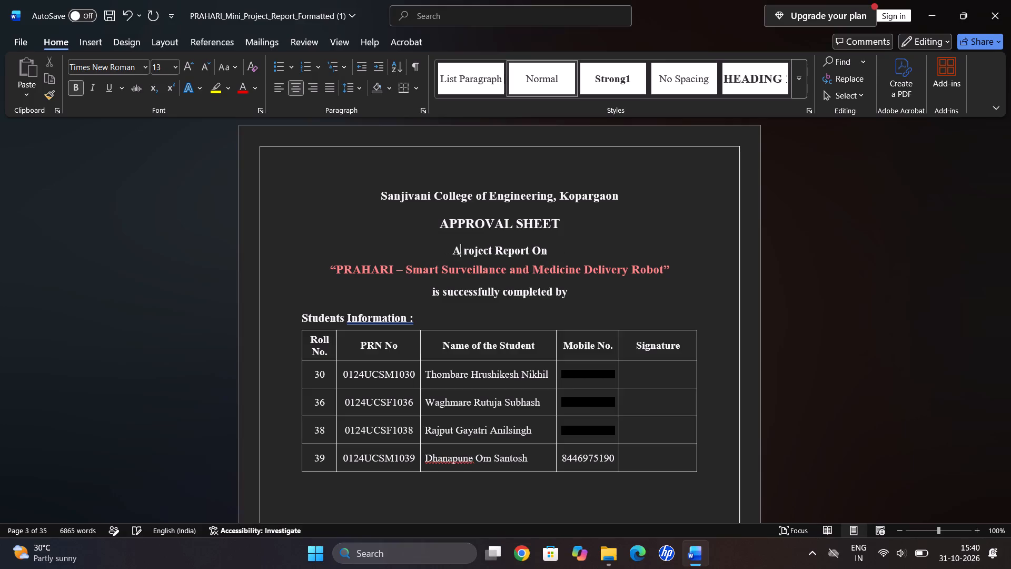
key(Delete)
key(Delete)
key(Delete)
key(Delete)
key(Delete)
key(Delete)
key(Delete)
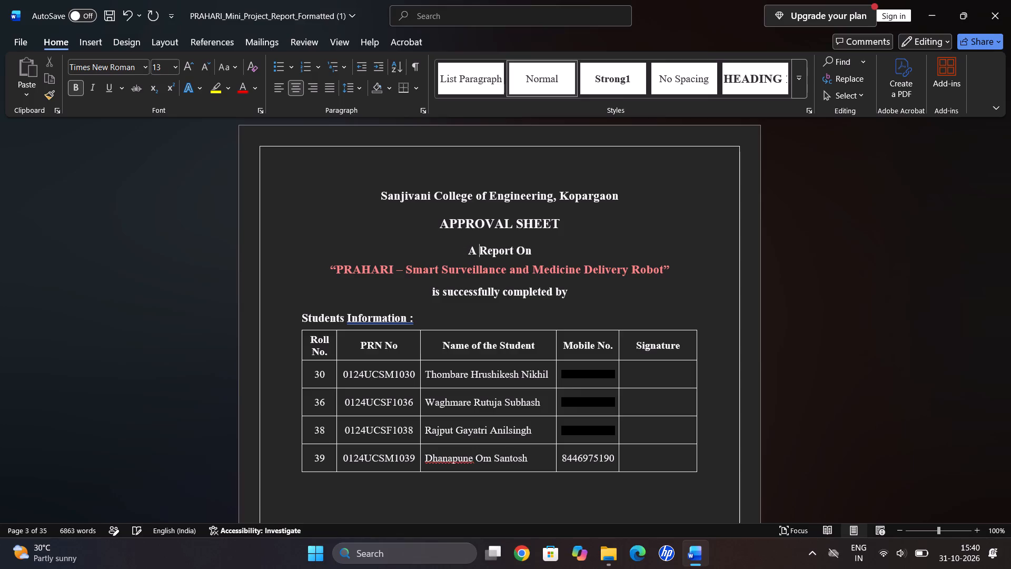
Look over the closing pages of the report, including the participation certificates and presentation proof sections.
scroll(479, 281, down, 20)
scroll(479, 281, down, 20)
scroll(479, 281, down, 15)
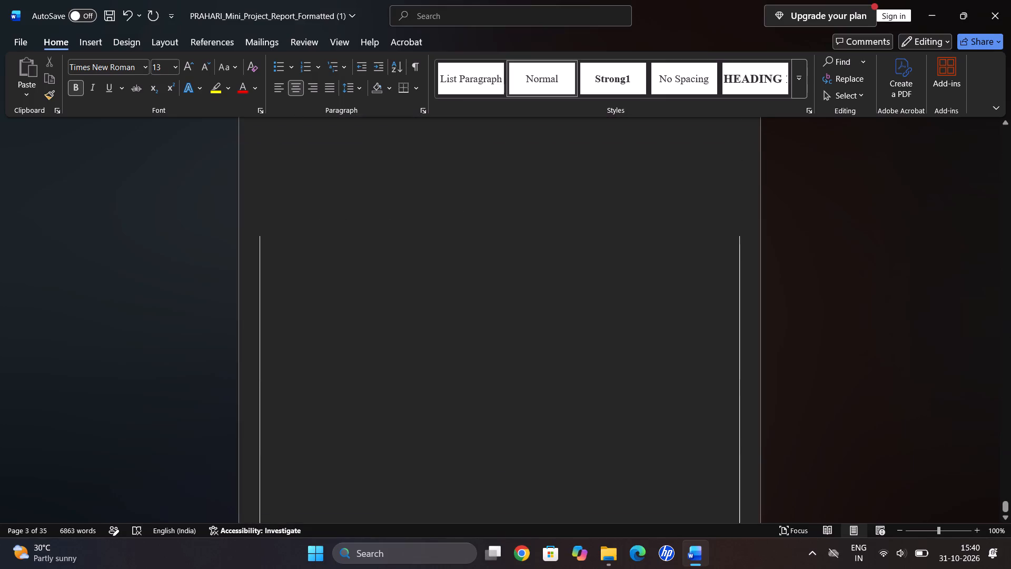
scroll(479, 281, down, 20)
scroll(479, 281, down, 7)
scroll(479, 281, up, 2)
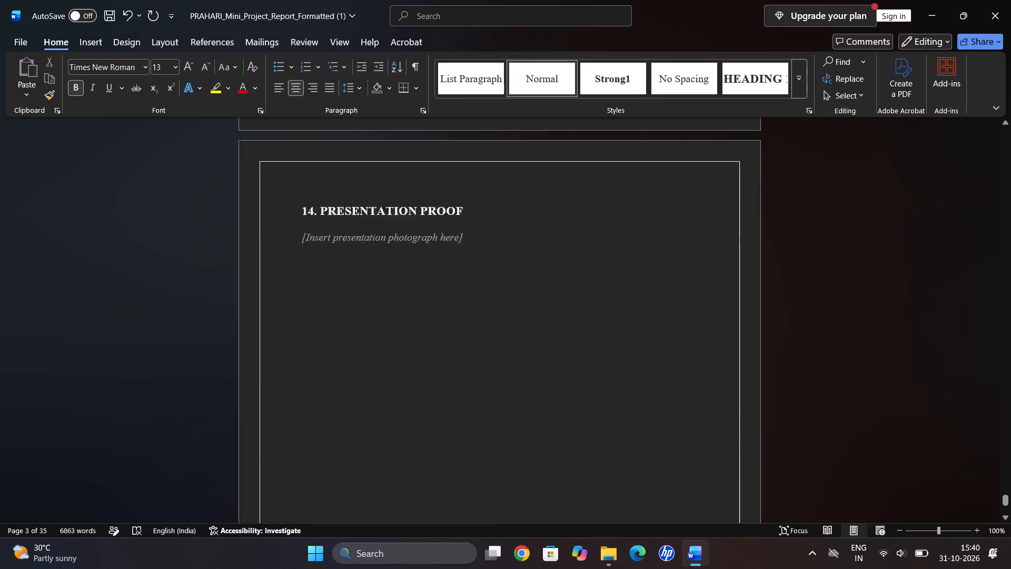
scroll(479, 281, up, 3)
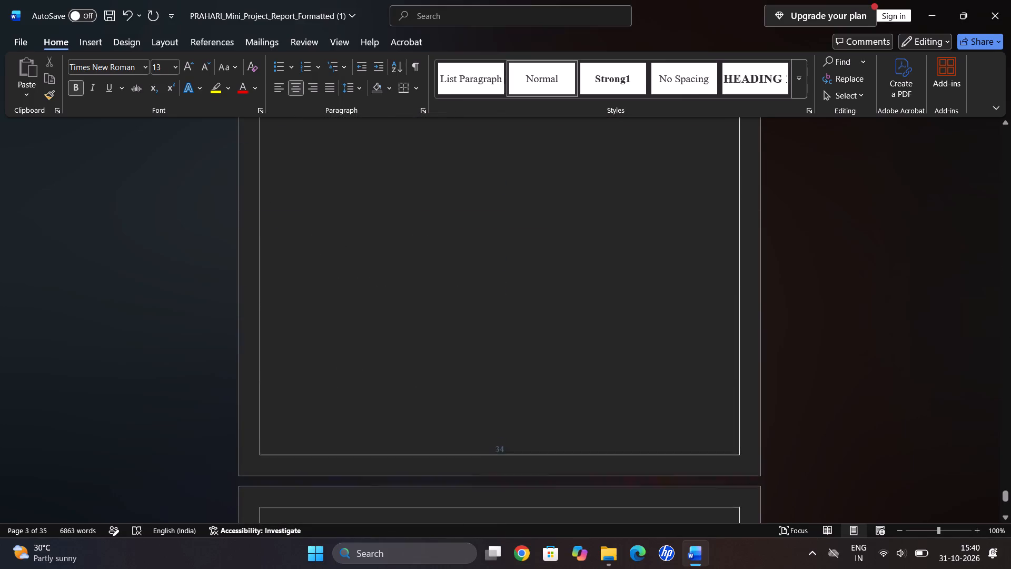
scroll(479, 281, up, 3)
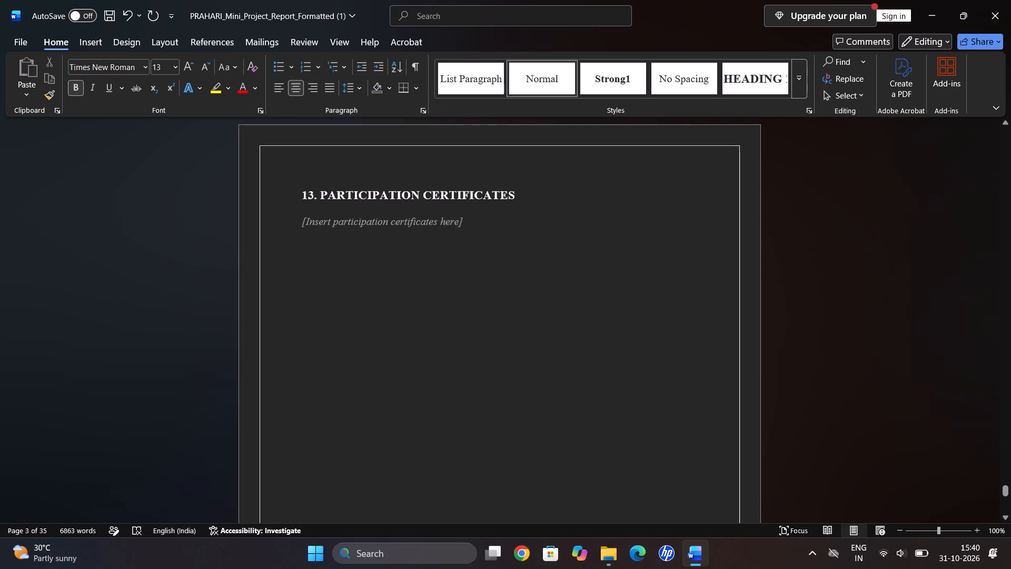
scroll(479, 281, up, 3)
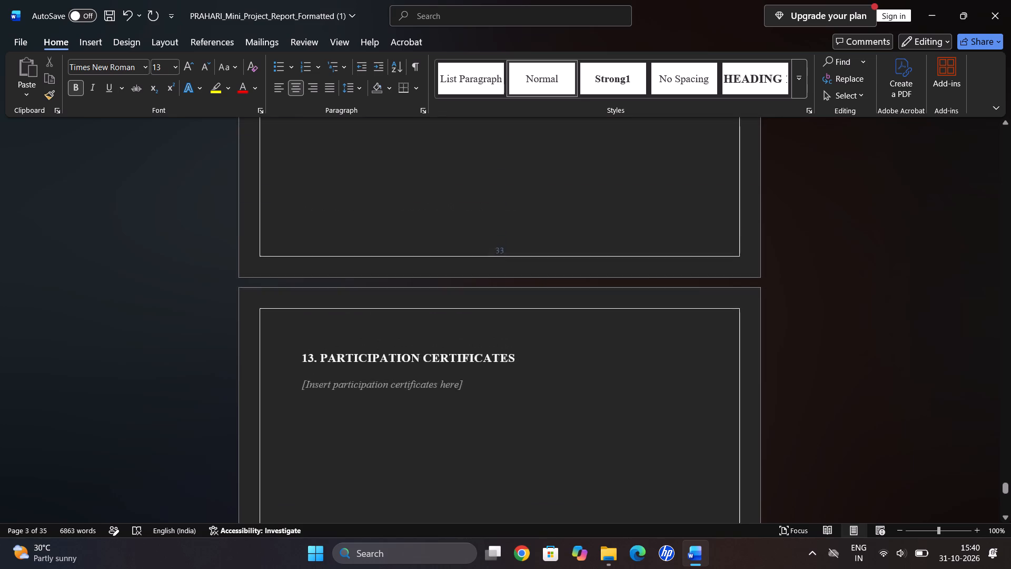
scroll(479, 281, up, 3)
scroll(479, 281, up, 20)
scroll(479, 281, up, 20)
scroll(479, 281, up, 20)
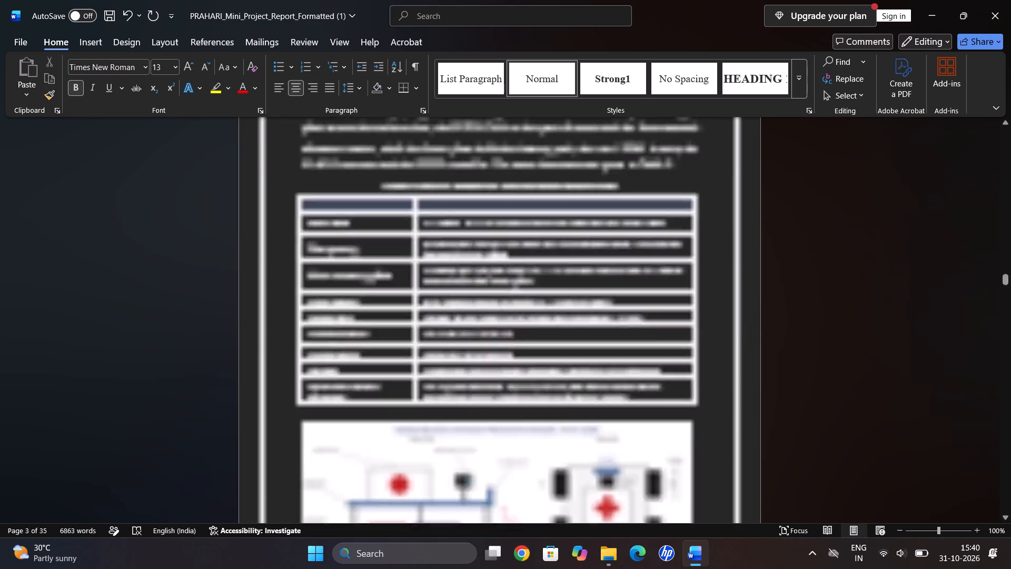
Insert "A PROJECT" before "REPORT ON" on the cover page so the line reads "A PROJECT REPORT ON".
scroll(479, 281, up, 20)
scroll(479, 281, up, 20)
scroll(479, 281, up, 3)
scroll(511, 305, down, 1)
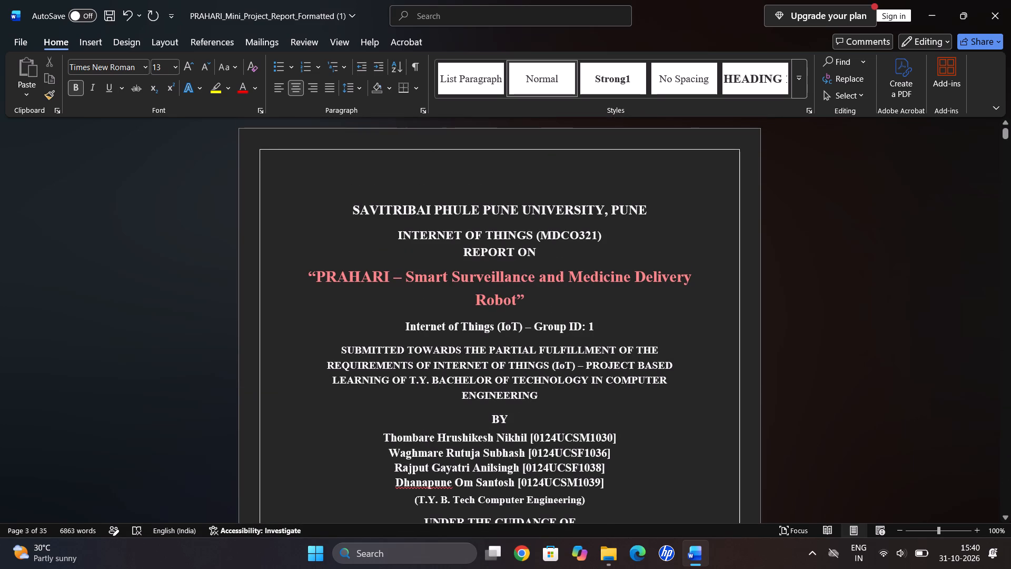
scroll(511, 305, down, 1)
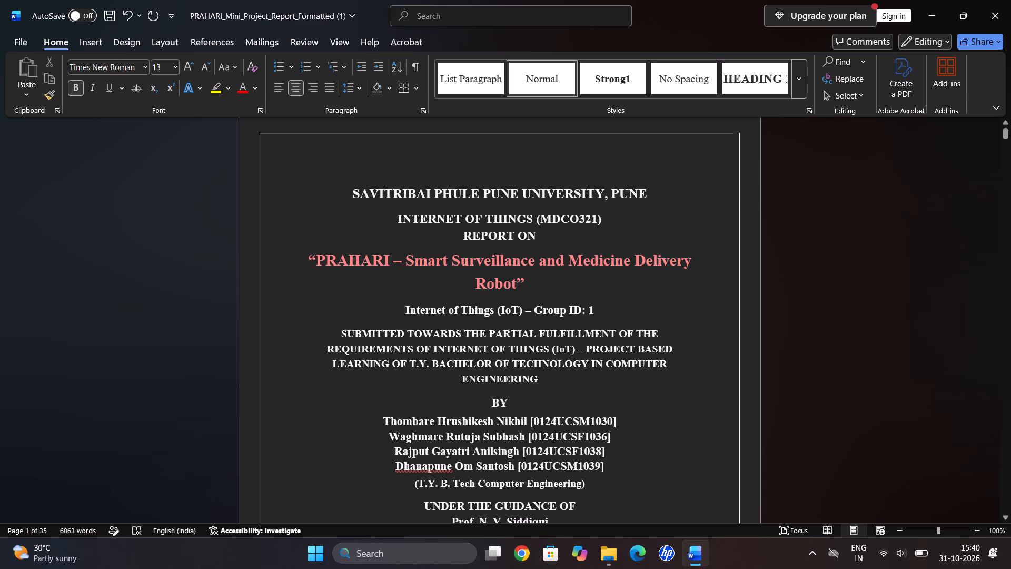
click(464, 237)
text(A)
key(space)
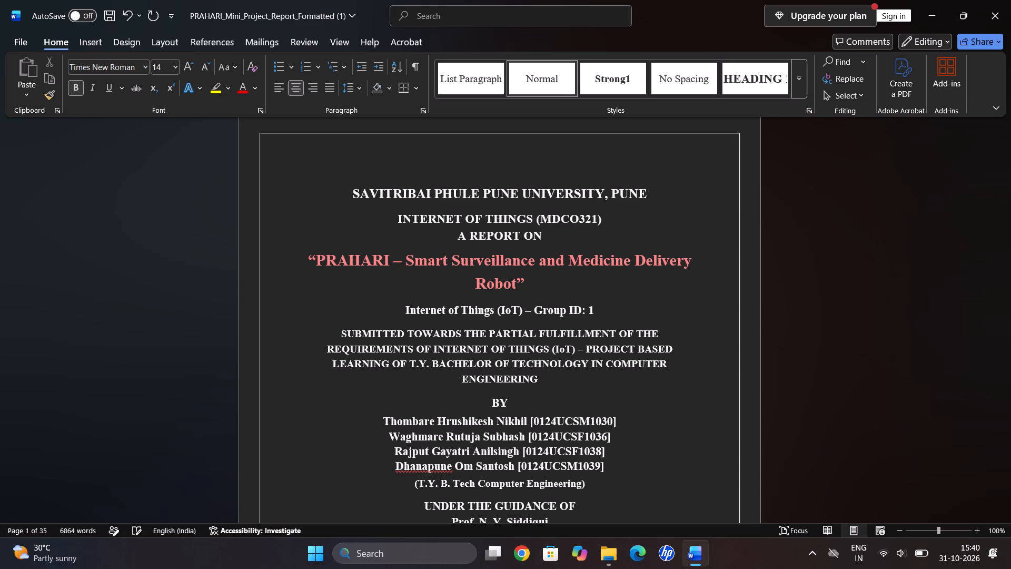
text(PROJECT)
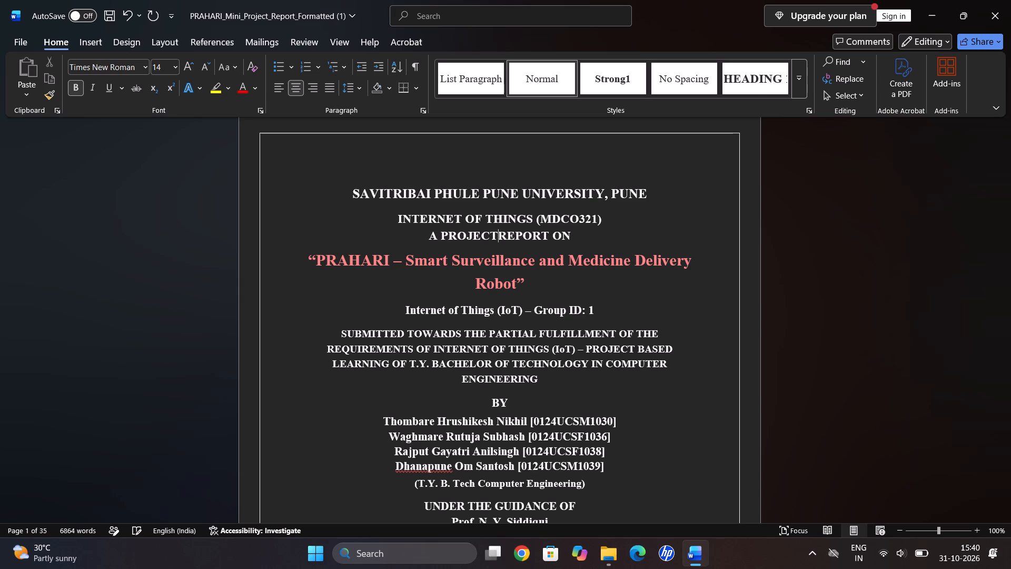
key(space)
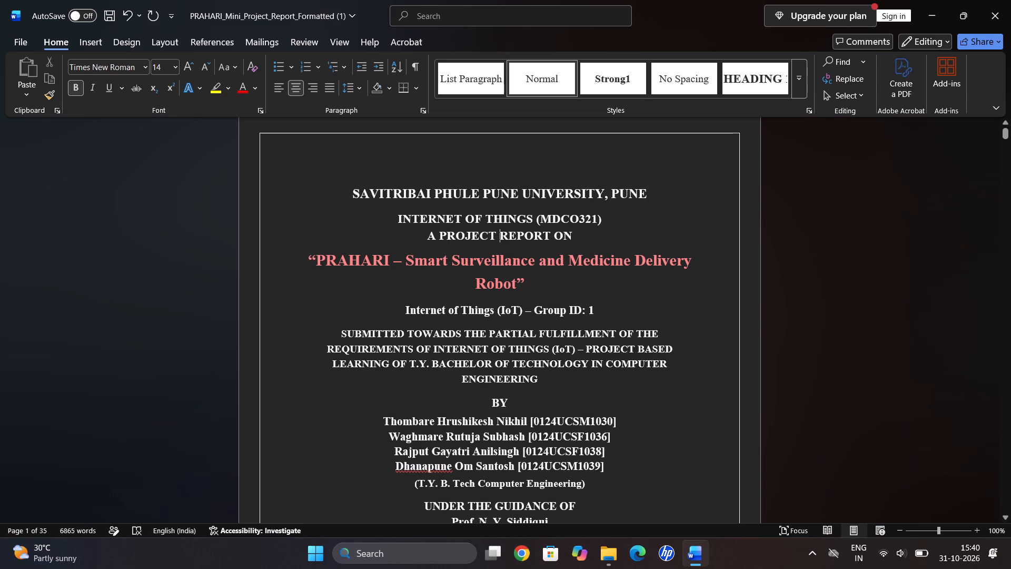
Insert "Project" in the approval sheet line above the project title so it reads "A Project Report On".
scroll(515, 273, down, 2)
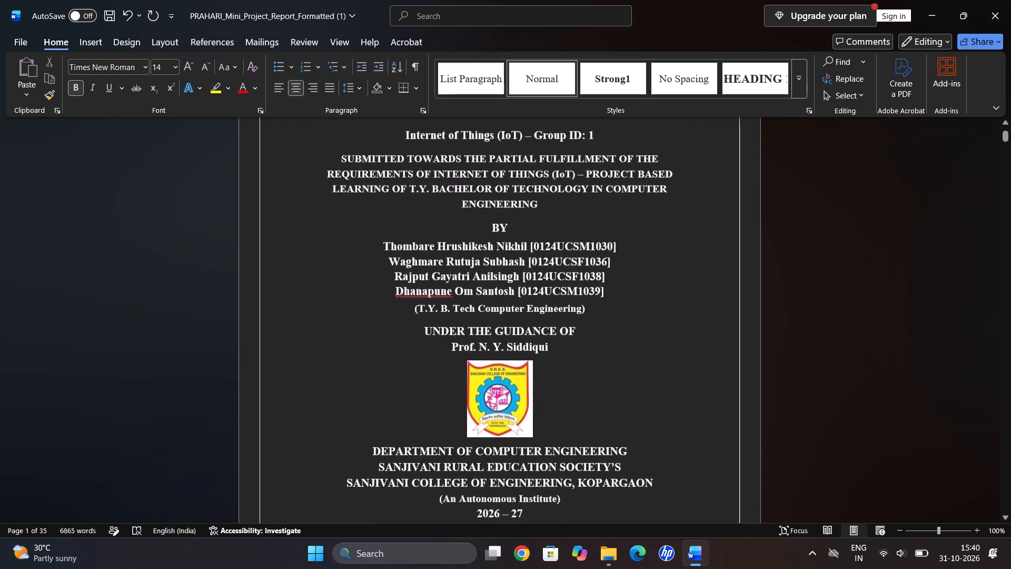
scroll(515, 273, down, 2)
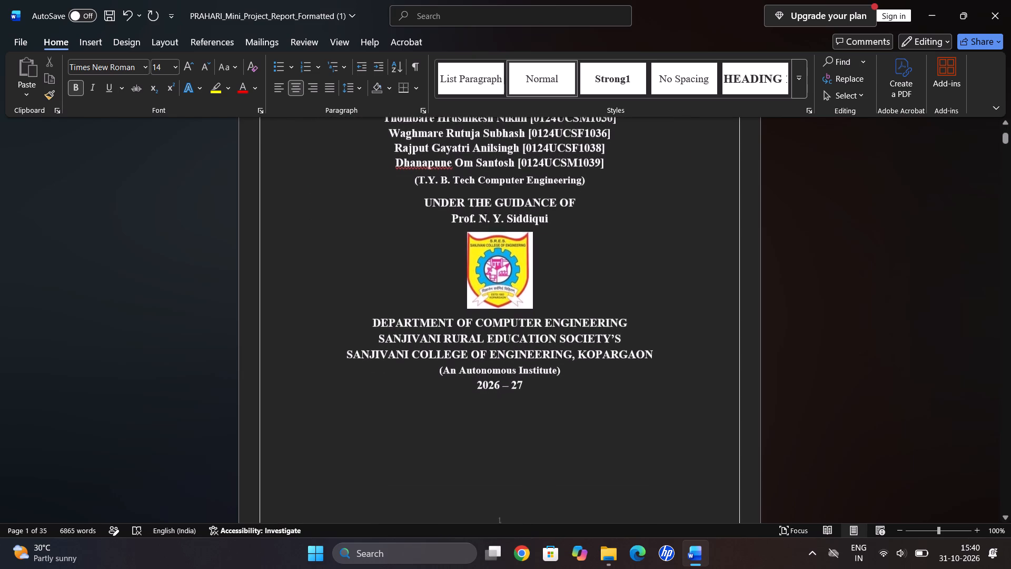
scroll(515, 273, down, 2)
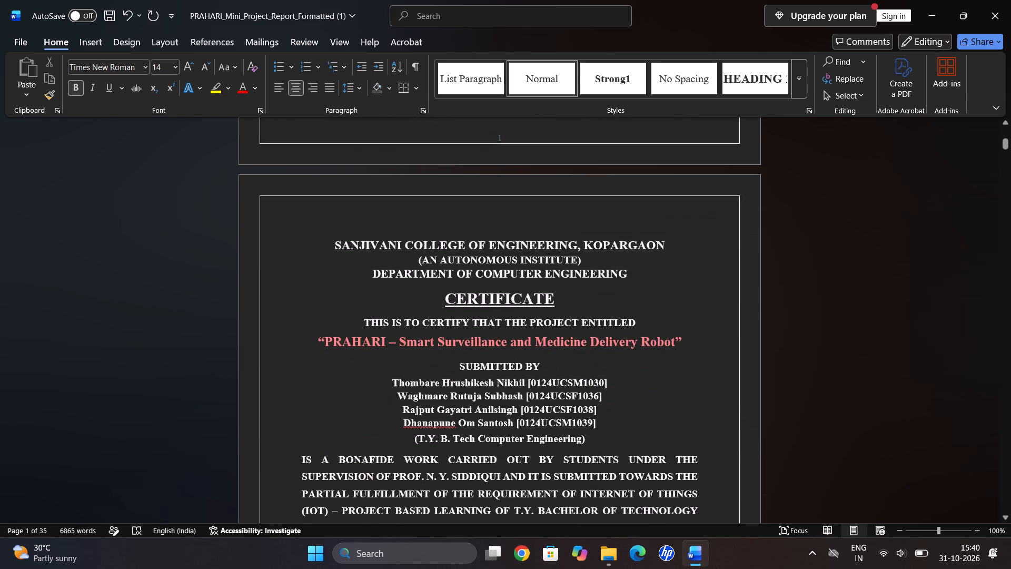
scroll(515, 273, down, 2)
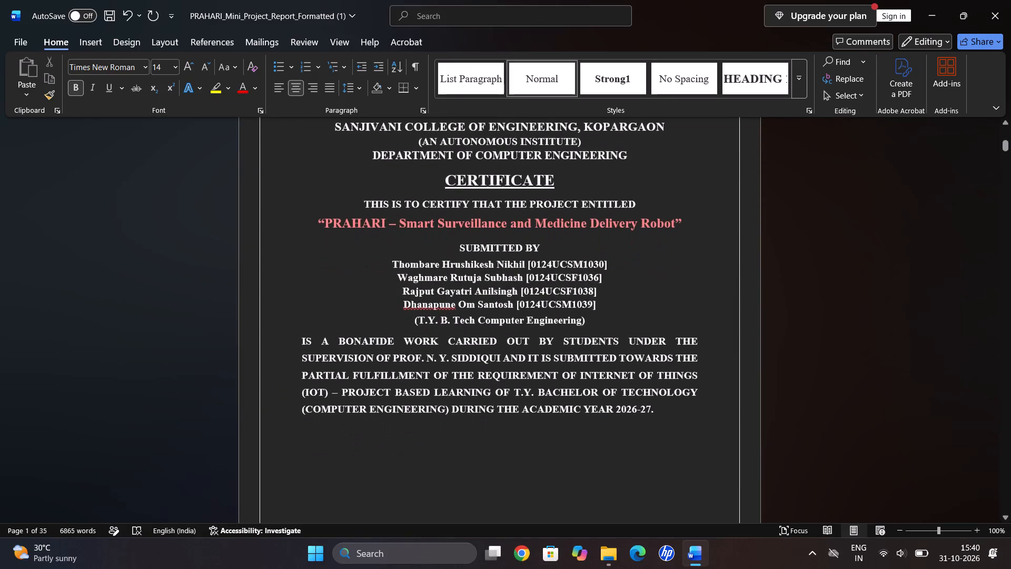
scroll(500, 290, down, 2)
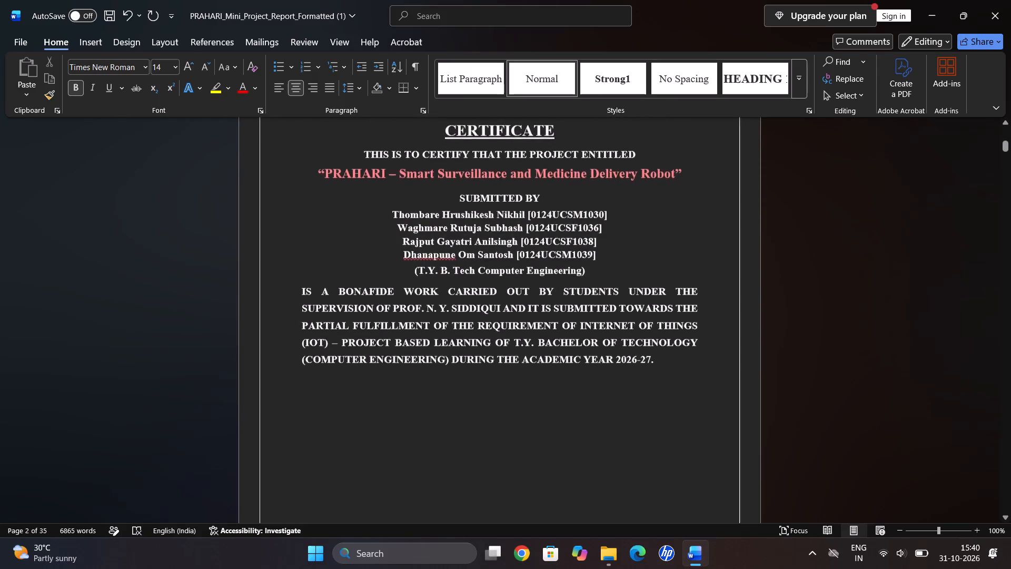
scroll(500, 290, down, 2)
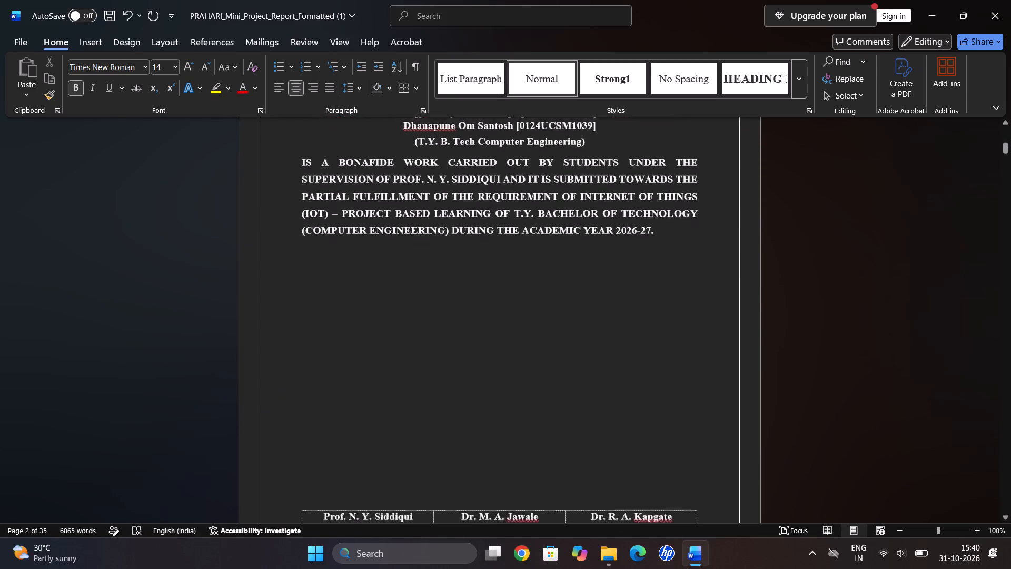
scroll(500, 290, down, 2)
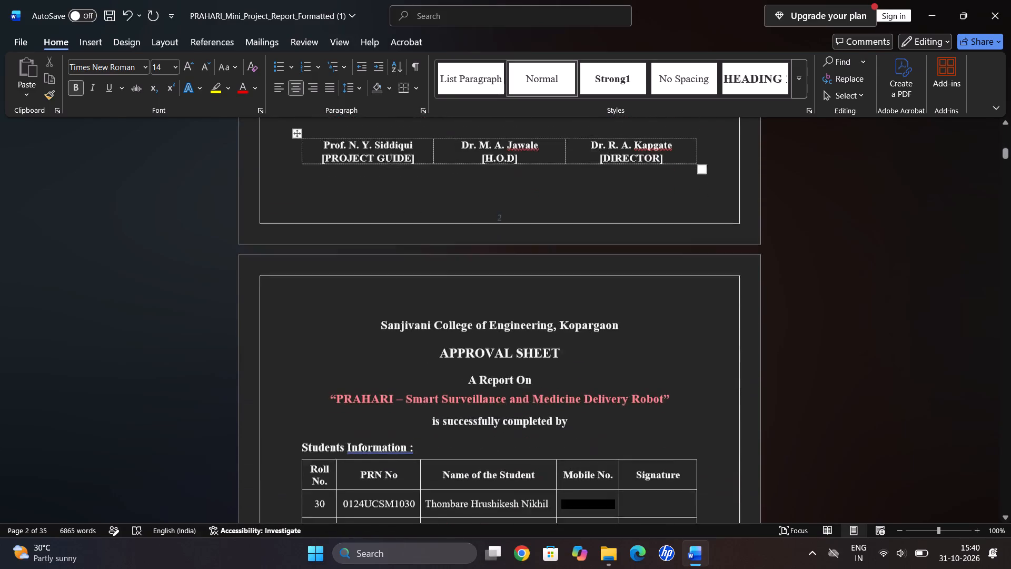
scroll(500, 290, down, 1)
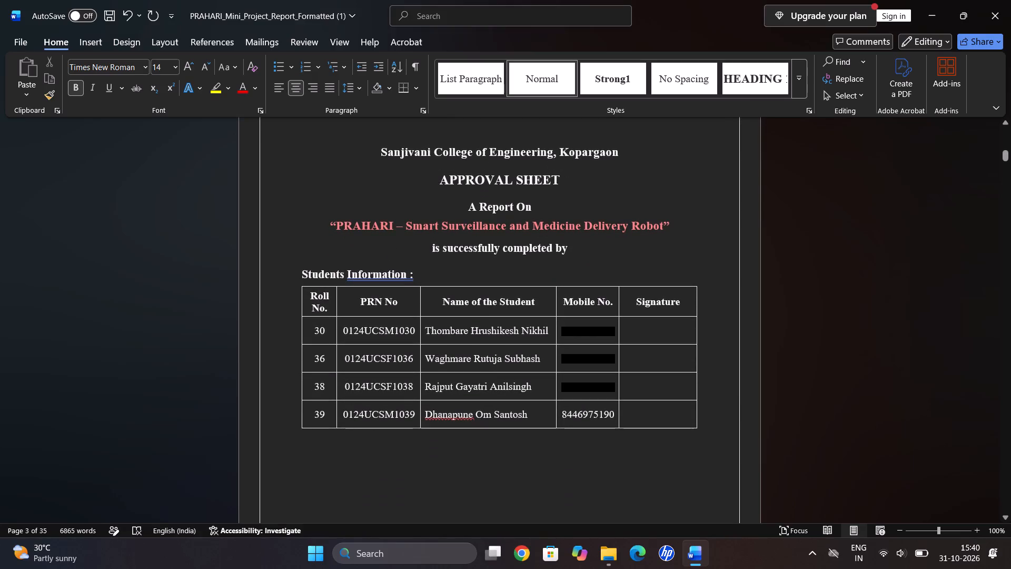
click(480, 204)
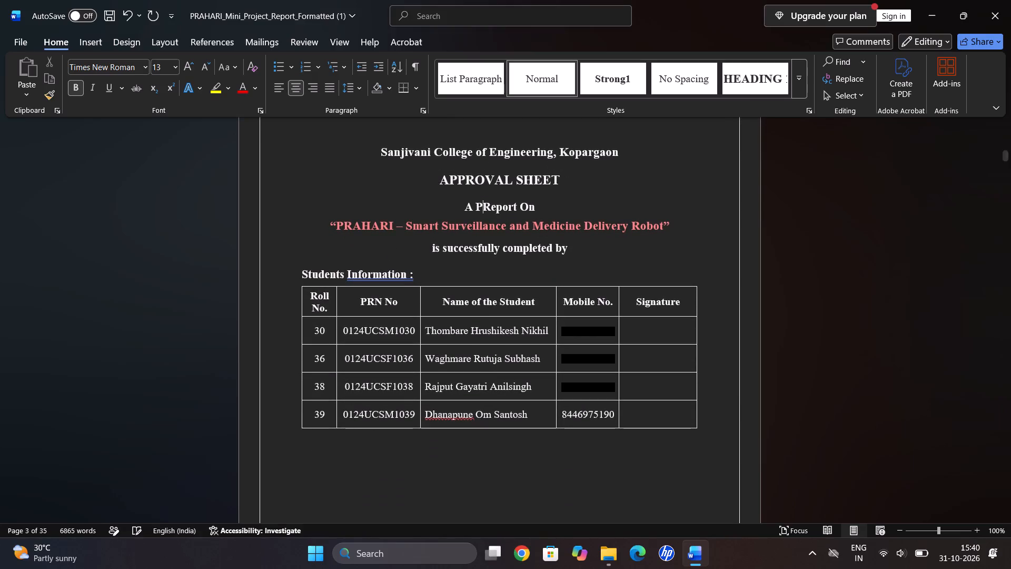
text(roject)
key(space)
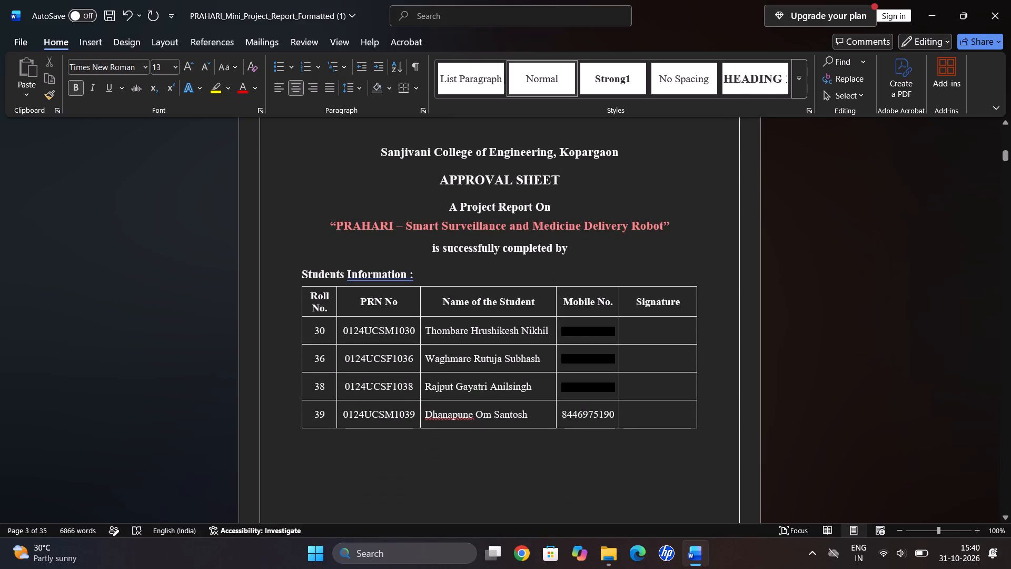
Review the pages after the approval sheet, from the student declaration through the acknowledgement to the table of contents.
scroll(519, 277, down, 3)
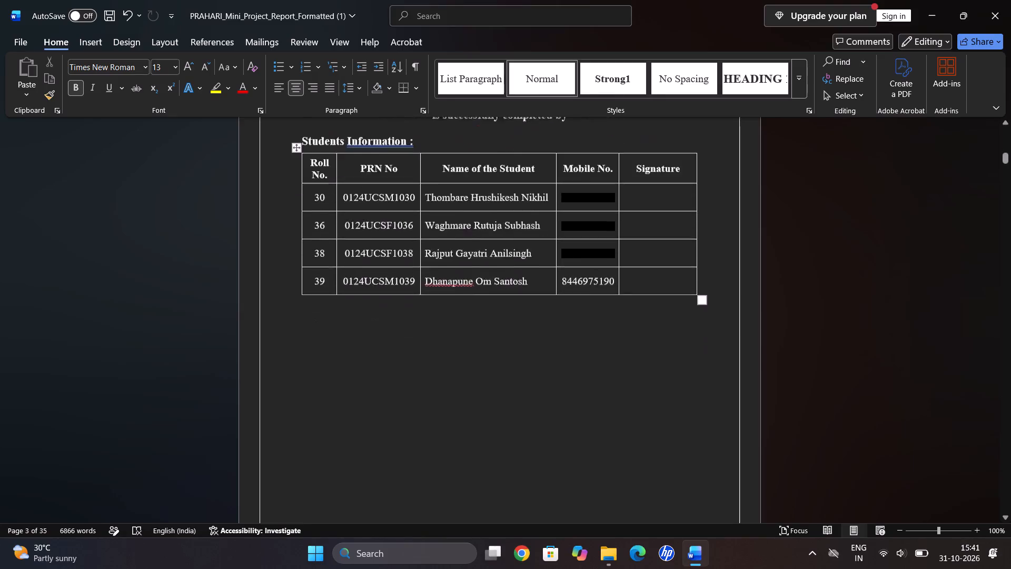
scroll(519, 277, down, 4)
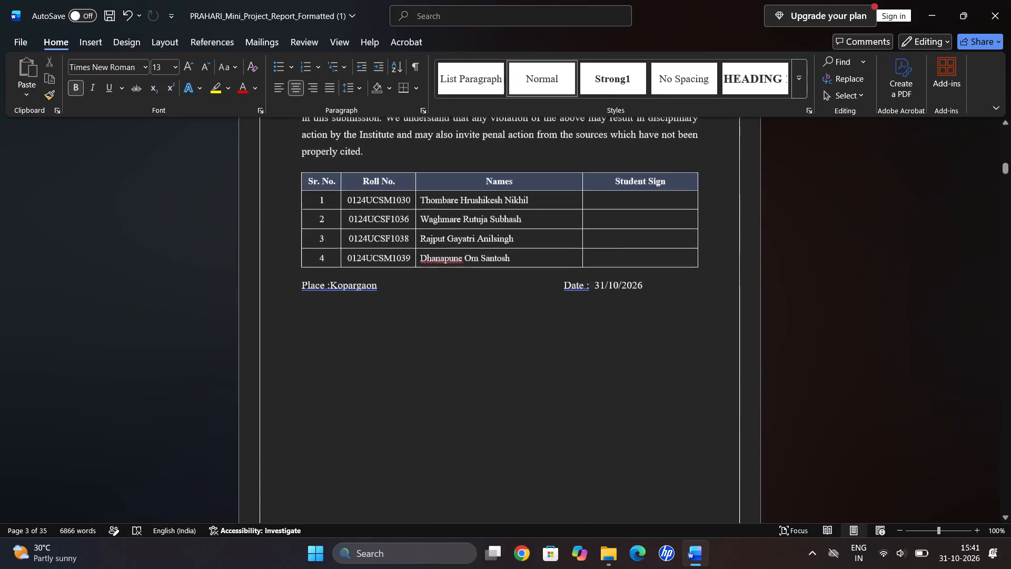
scroll(519, 277, down, 3)
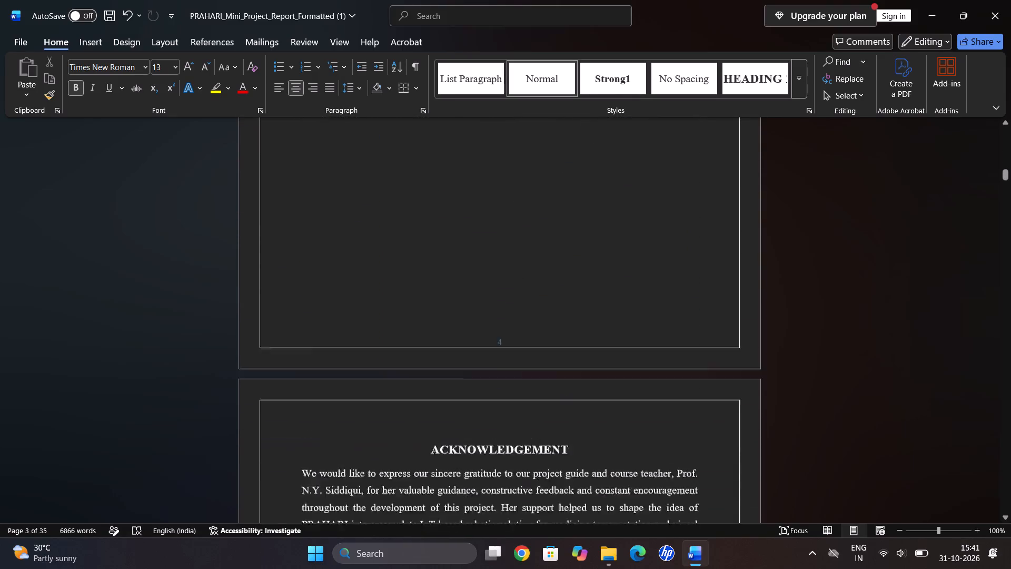
scroll(519, 277, down, 3)
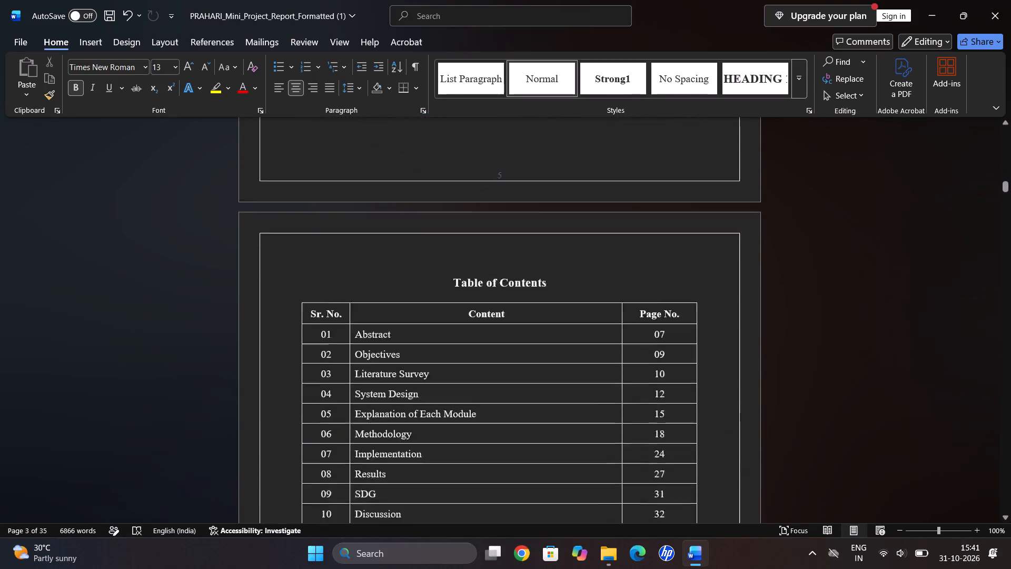
Copy the entire Table of Contents table, including its header row and all fourteen entries.
scroll(519, 277, down, 3)
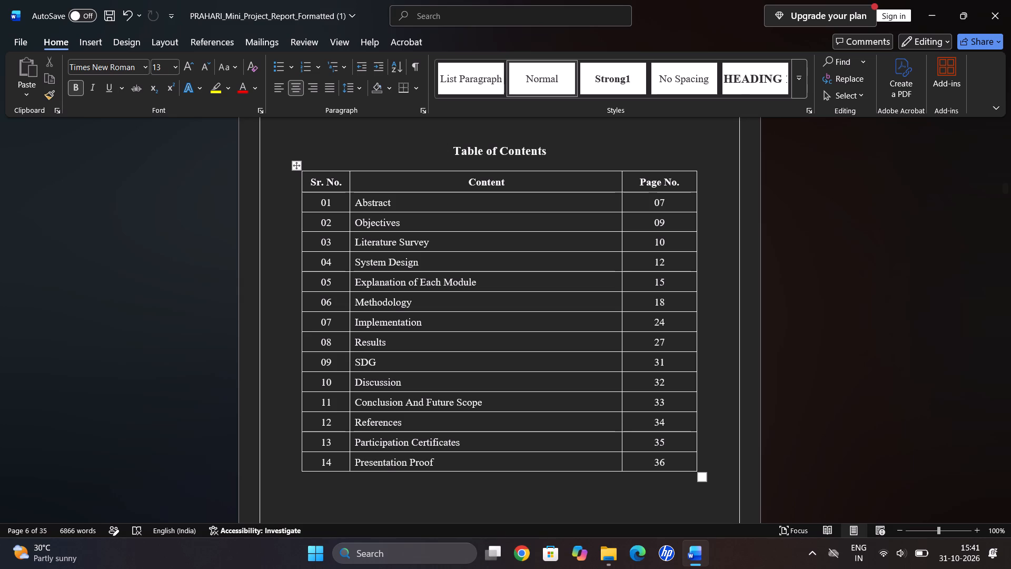
click(294, 162)
key(ctrl+c)
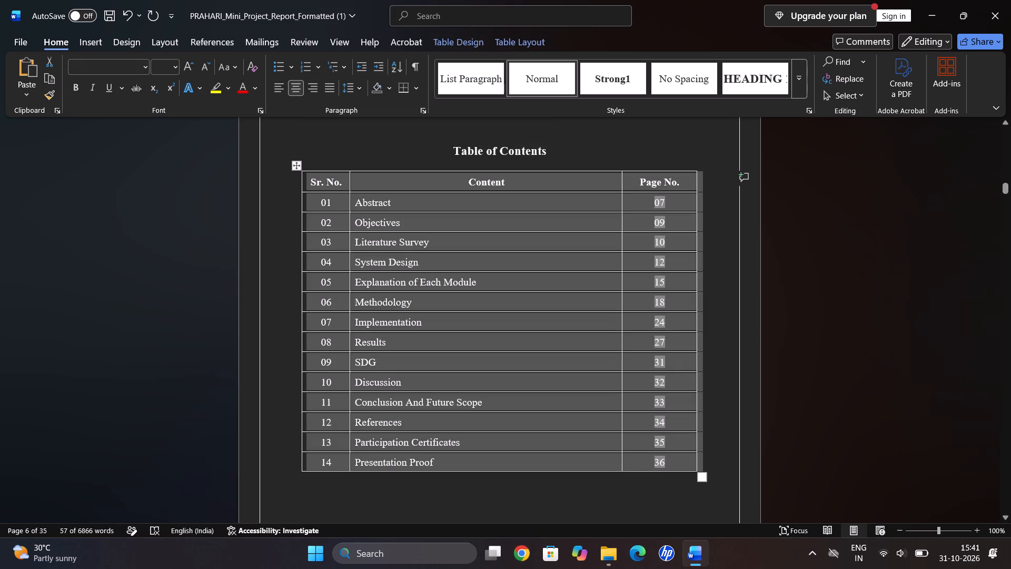
Search the computer for "whats" and launch WhatsApp.
click(422, 556)
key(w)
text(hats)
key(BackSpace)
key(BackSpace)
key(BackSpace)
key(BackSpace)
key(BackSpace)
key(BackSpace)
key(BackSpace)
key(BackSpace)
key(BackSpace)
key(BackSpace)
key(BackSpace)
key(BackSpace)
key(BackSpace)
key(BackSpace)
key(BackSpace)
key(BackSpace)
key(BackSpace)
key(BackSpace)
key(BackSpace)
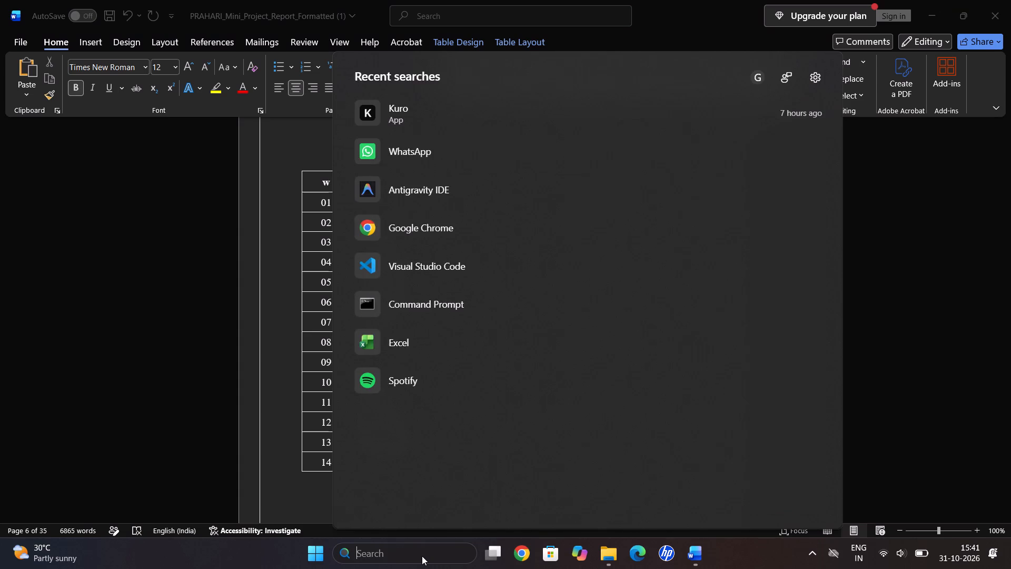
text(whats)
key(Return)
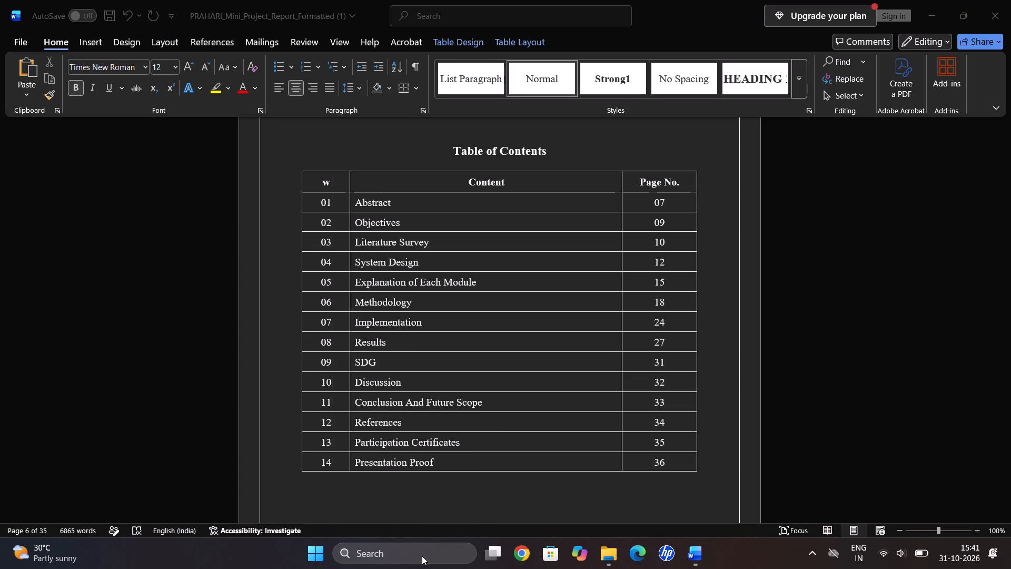
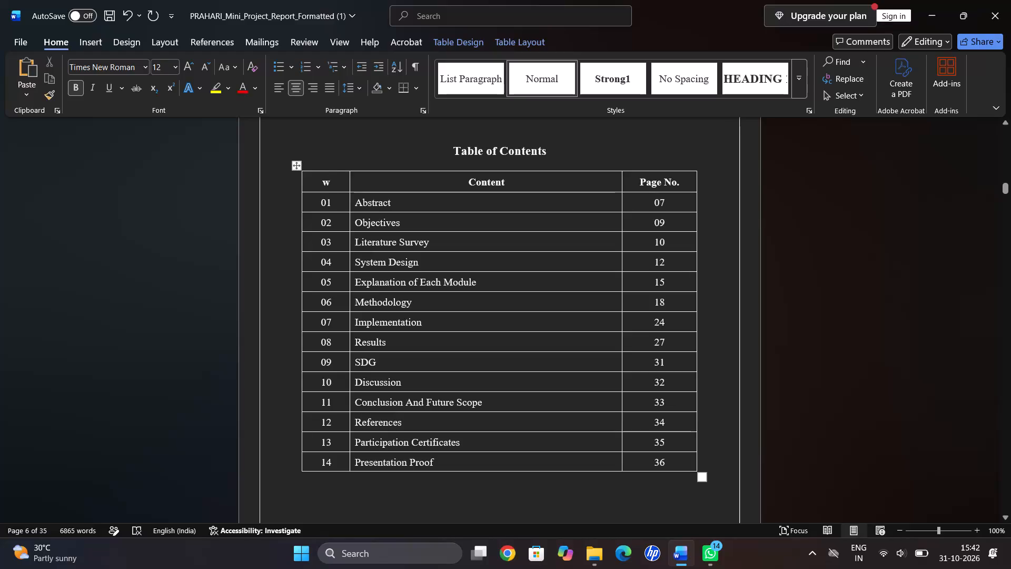
Undo the accidental overwriting of the first column's heading in the table of contents.
key(ctrl+z)
click(336, 158)
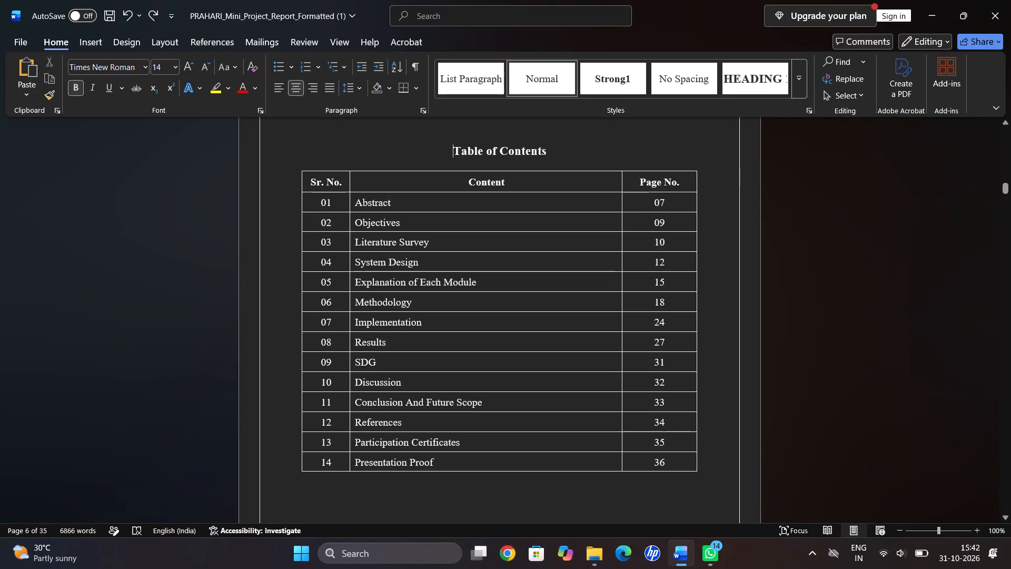
click(403, 221)
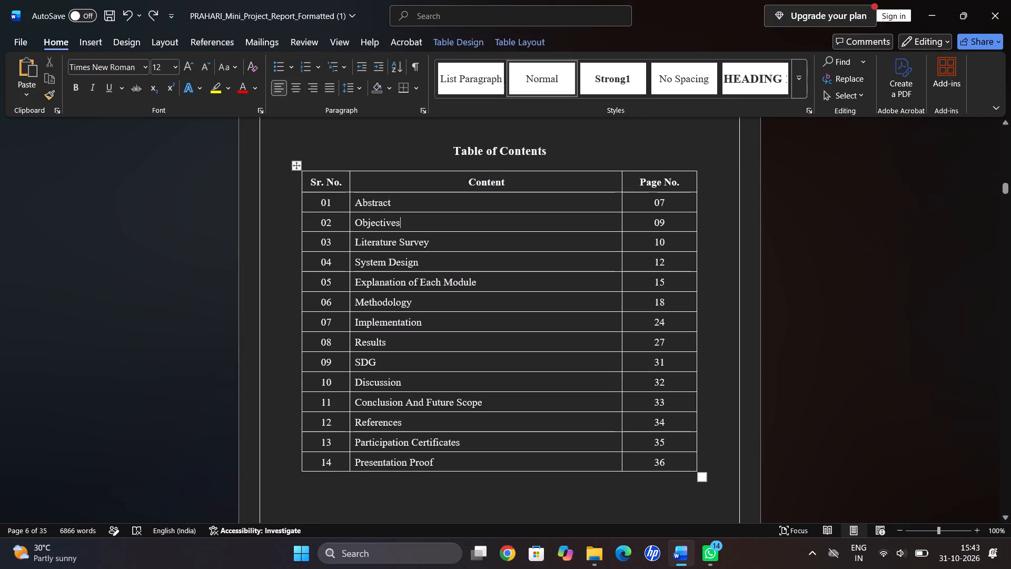
Swap the "Objectives" and "Literature Survey" entries in the table of contents so Literature Survey is 02 and Objectives is 03.
drag(403, 221, 390, 221)
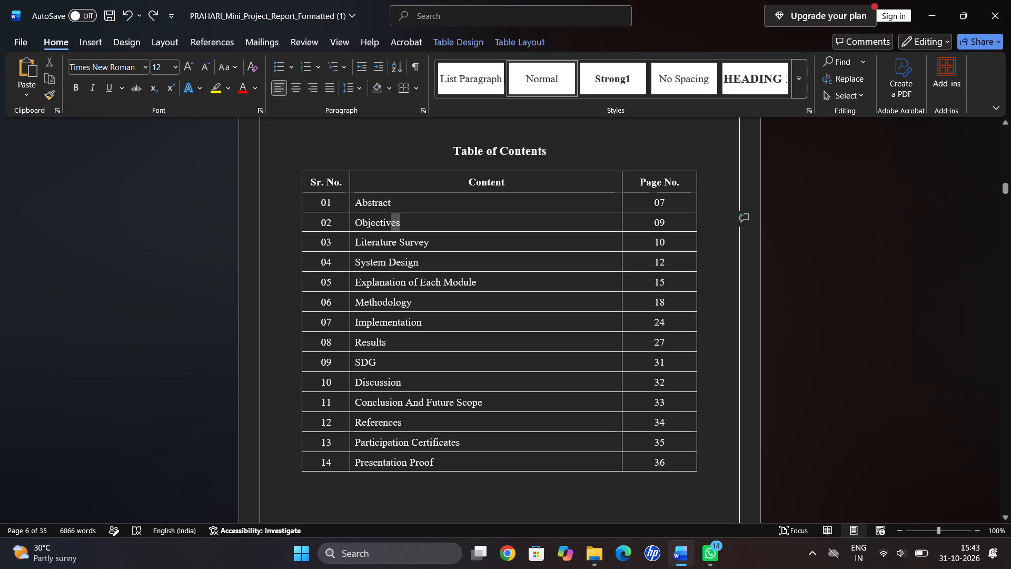
drag(390, 221, 352, 221)
key(ctrl+x)
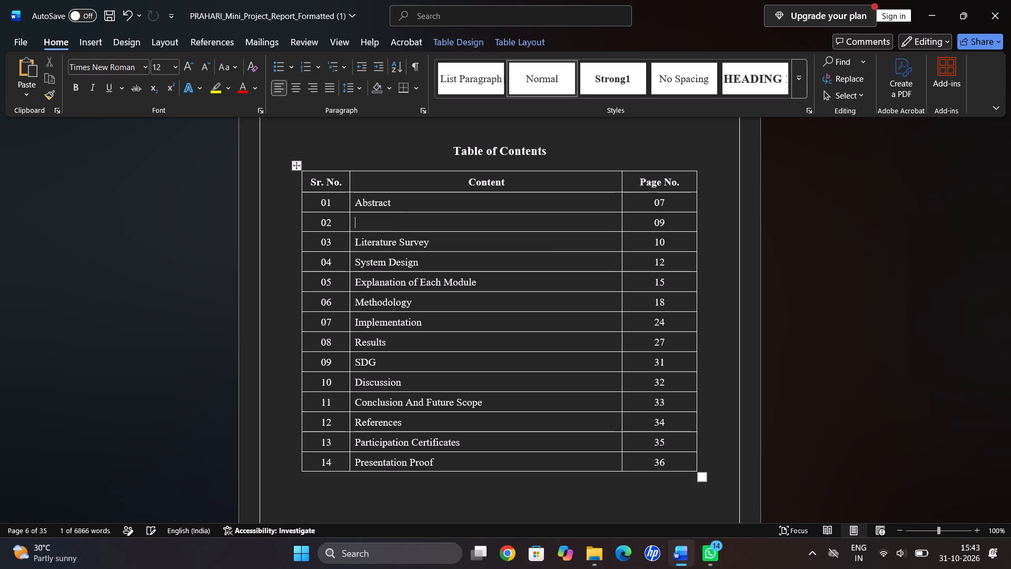
click(432, 240)
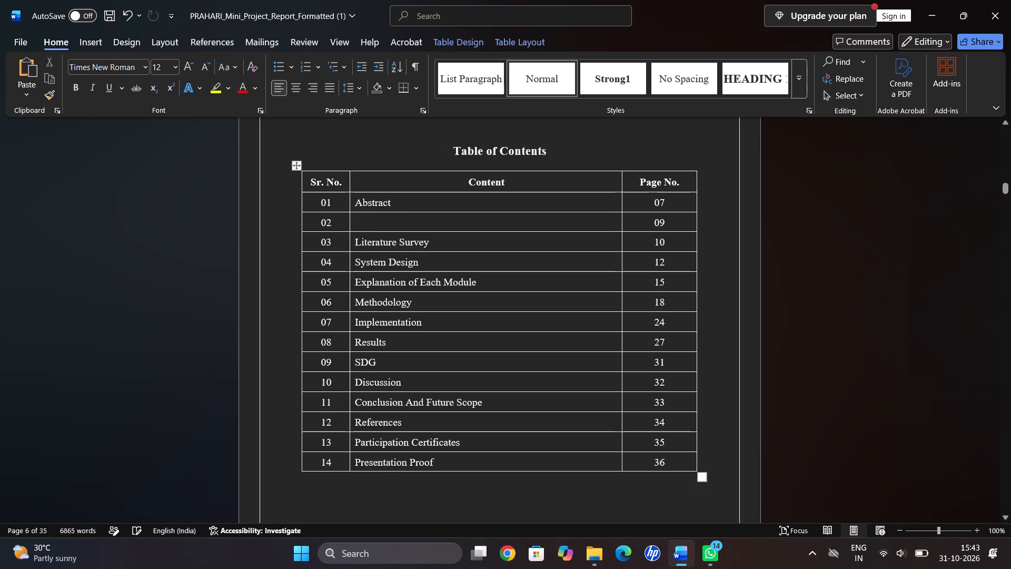
key(ctrl+v)
drag(430, 242, 386, 240)
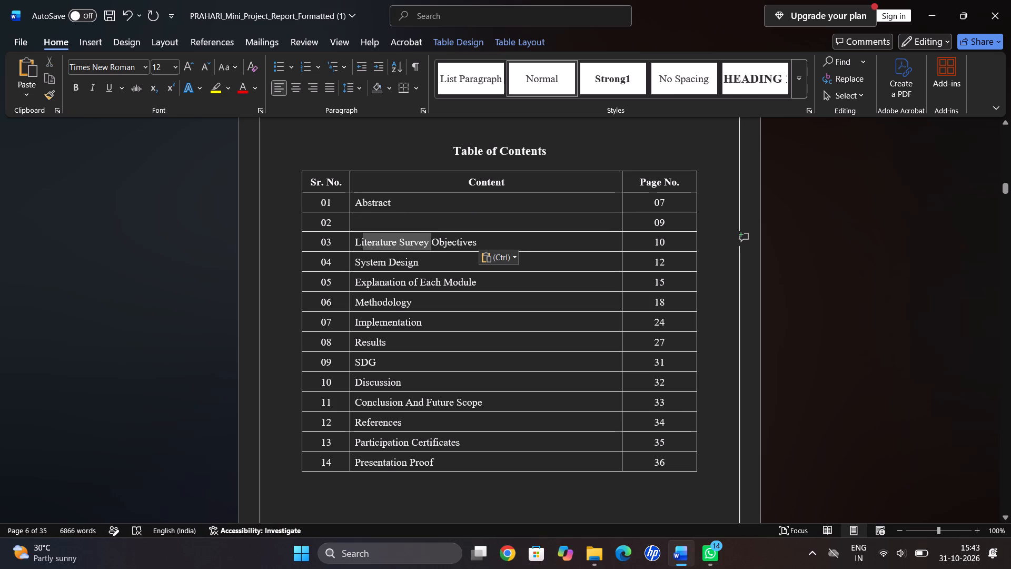
drag(386, 240, 365, 241)
key(ctrl+x)
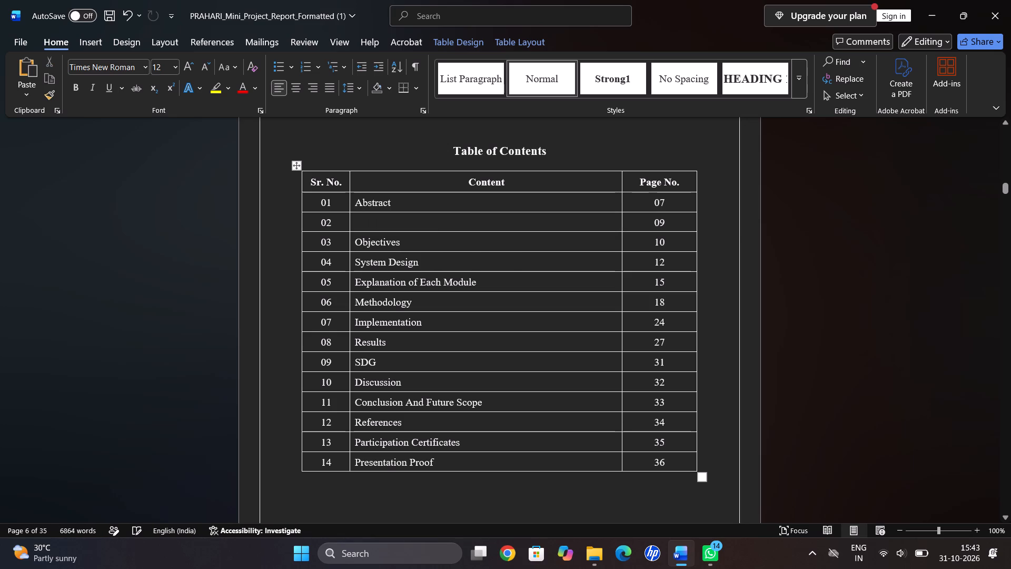
click(365, 219)
key(ctrl+v)
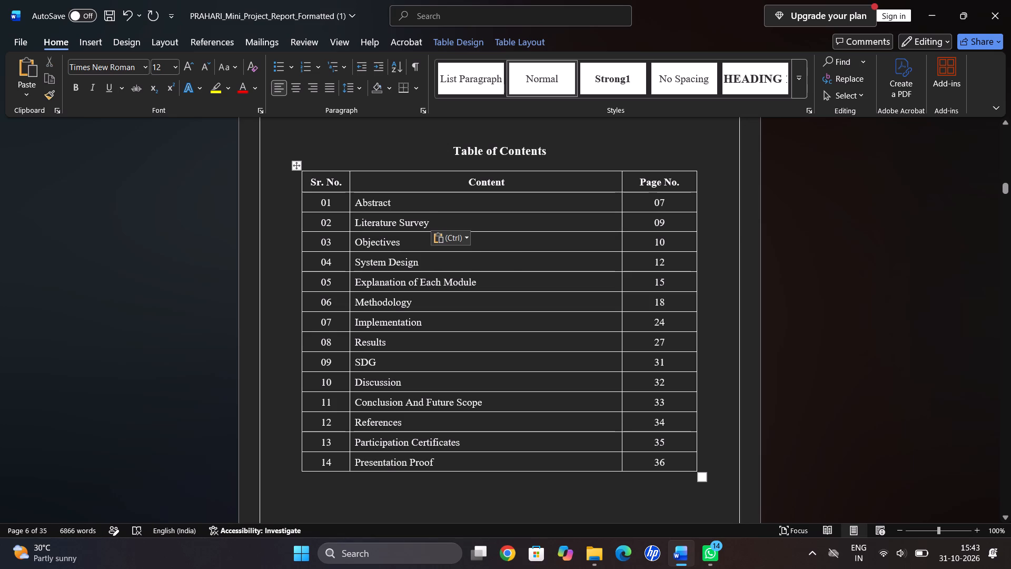
Insert an empty paragraph directly before the "2. OBJECTIVES" heading.
scroll(624, 295, down, 5)
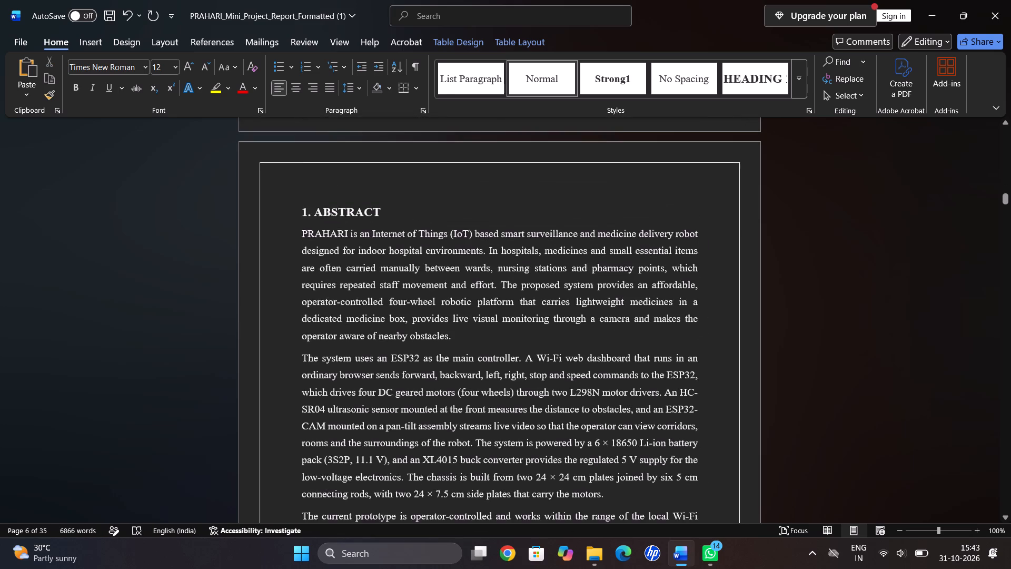
scroll(624, 295, down, 7)
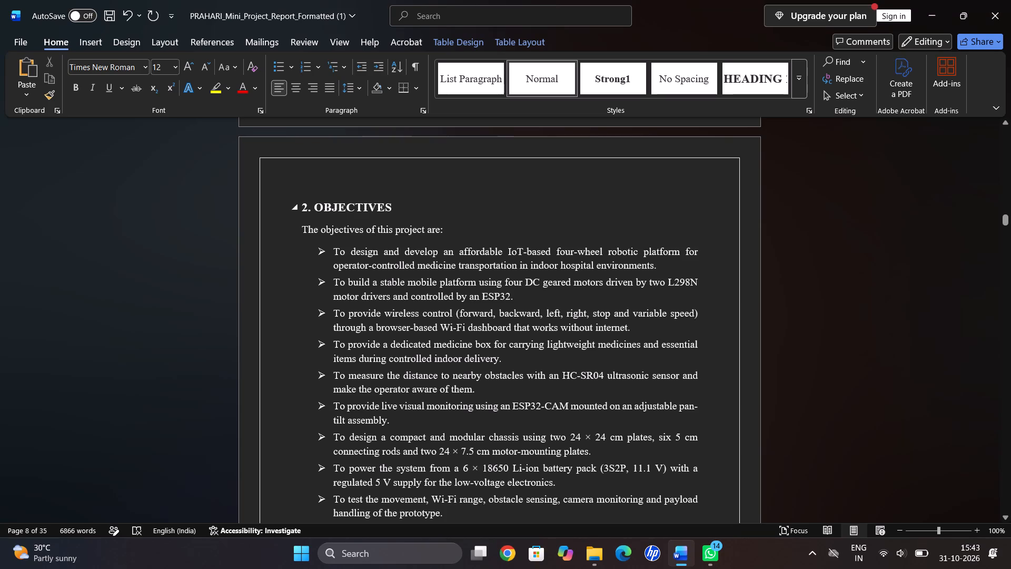
click(303, 205)
key(Return)
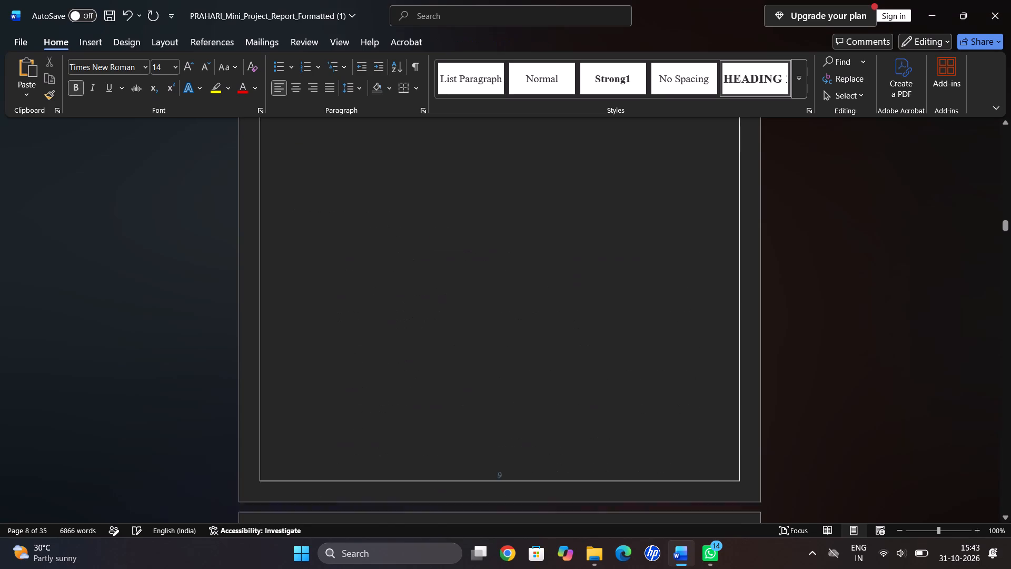
Select the whole "3. LITERATURE SURVEY" section, from its heading through the end of the Table 1 literature survey.
scroll(303, 205, down, 4)
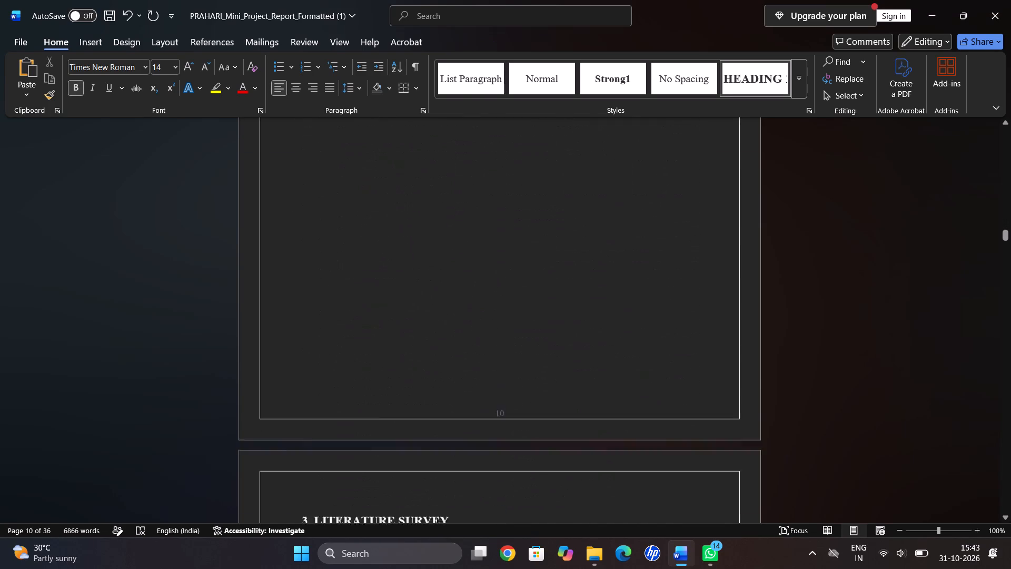
scroll(303, 205, down, 6)
scroll(265, 290, down, 1)
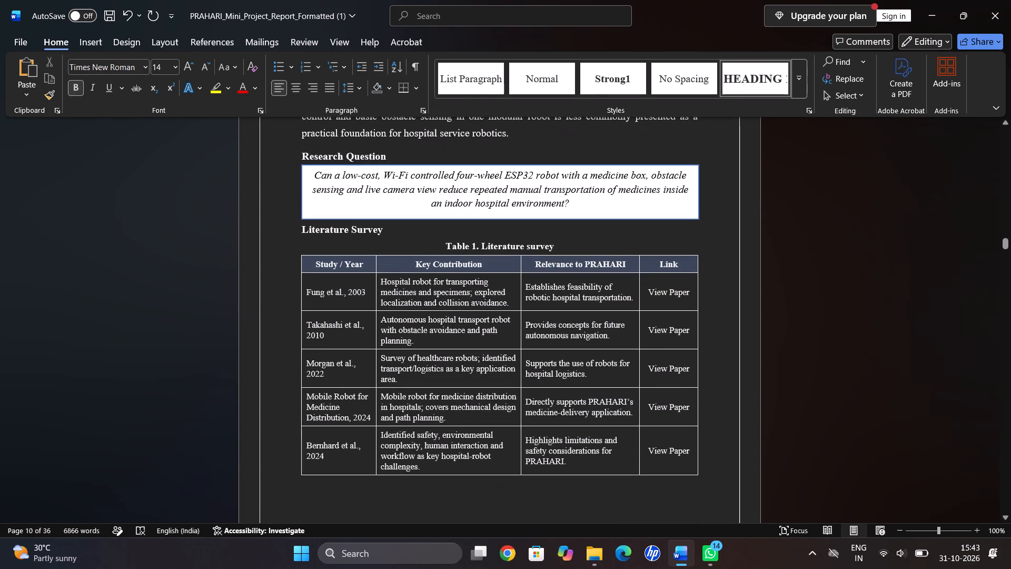
scroll(265, 290, down, 1)
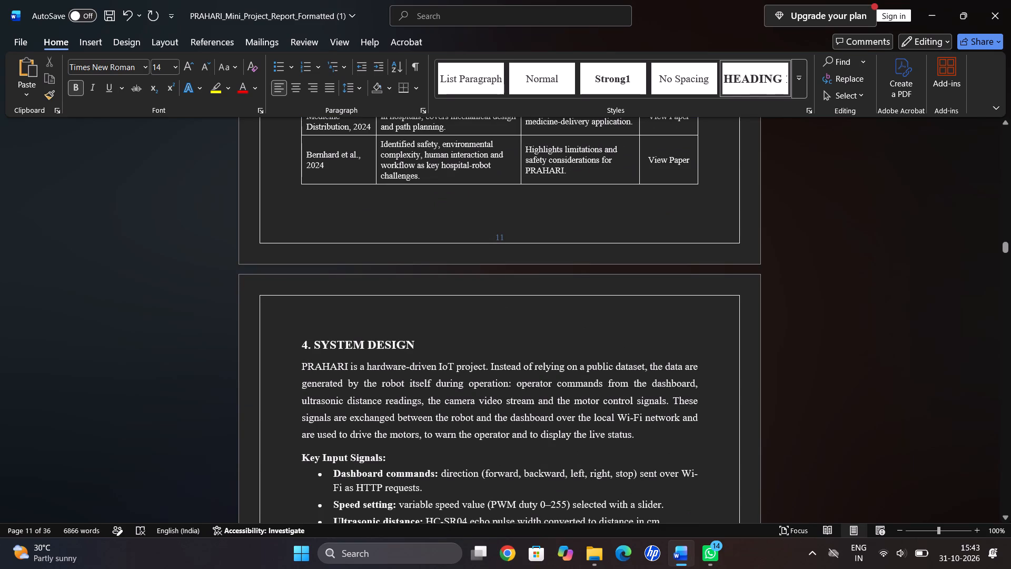
drag(709, 190, 378, 159)
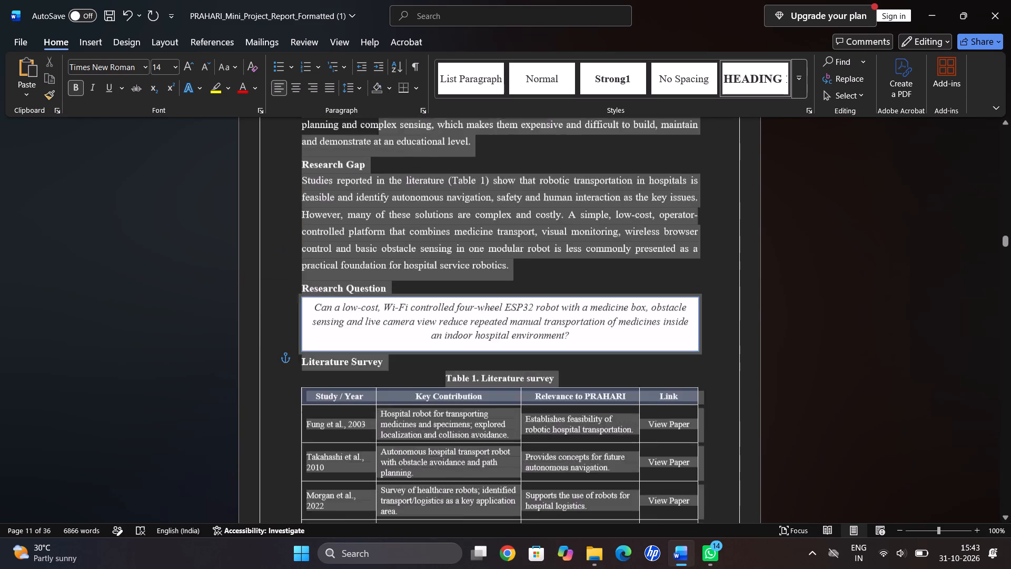
drag(378, 159, 332, 102)
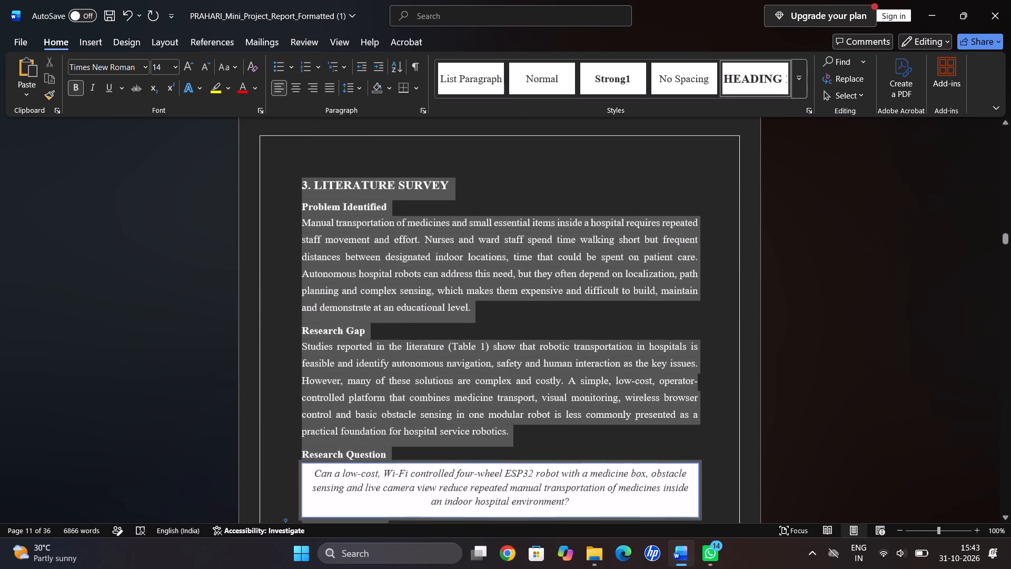
drag(332, 102, 301, 251)
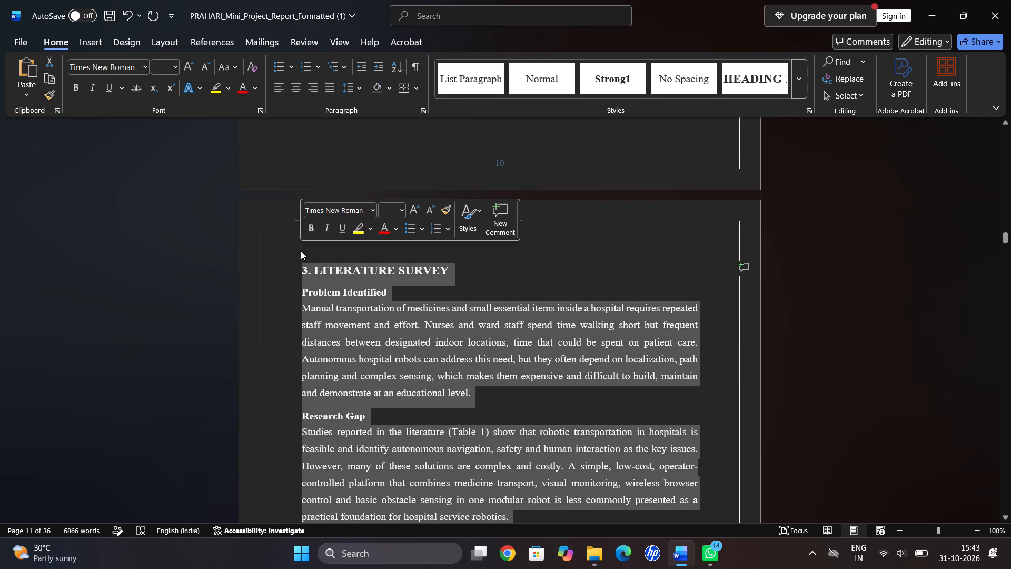
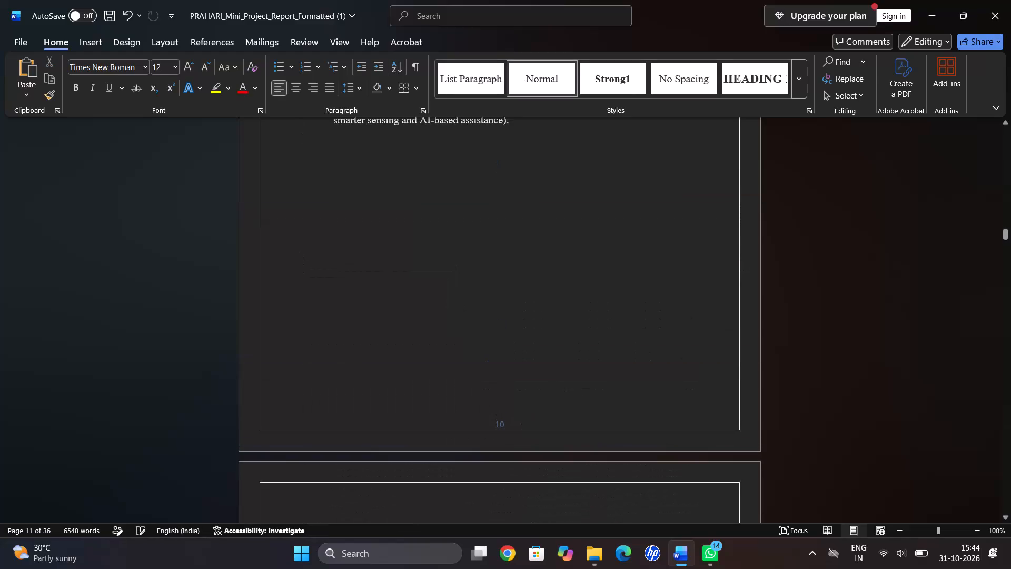
Paste the Literature Survey section into the empty paragraph directly before the Objectives section, following the Abstract pages.
scroll(365, 262, up, 9)
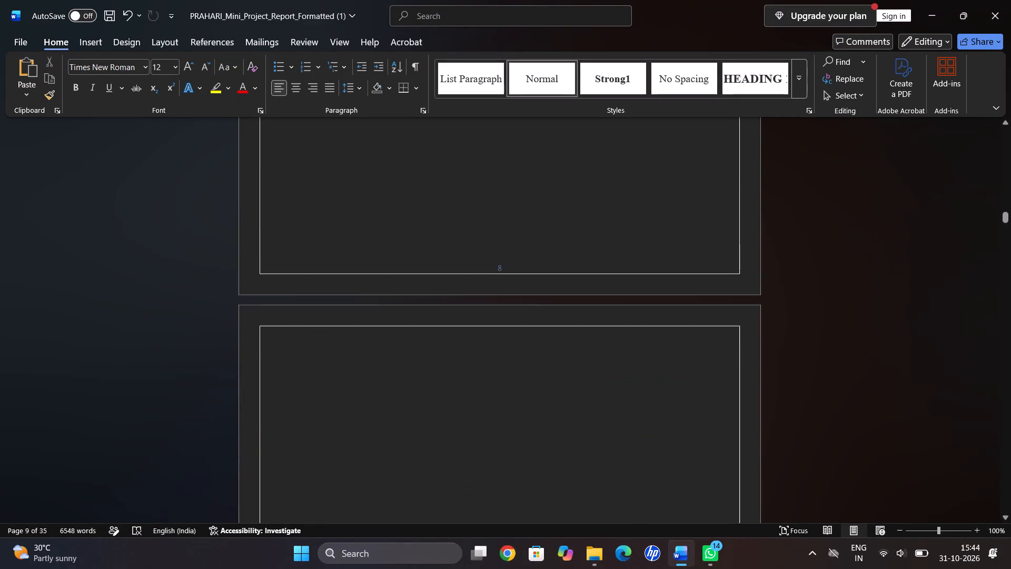
scroll(348, 302, up, 4)
scroll(348, 302, down, 1)
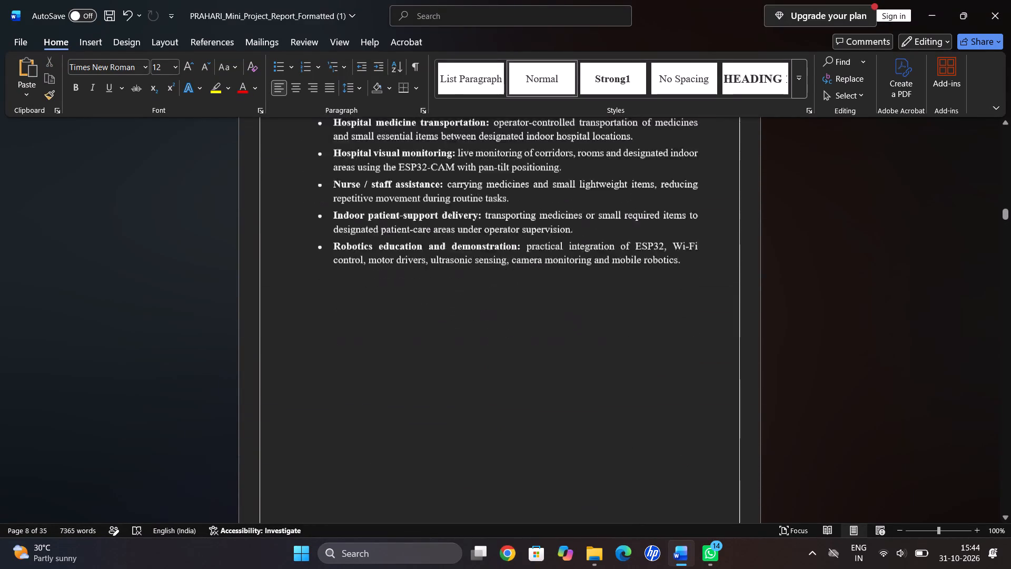
scroll(348, 302, down, 1)
click(319, 397)
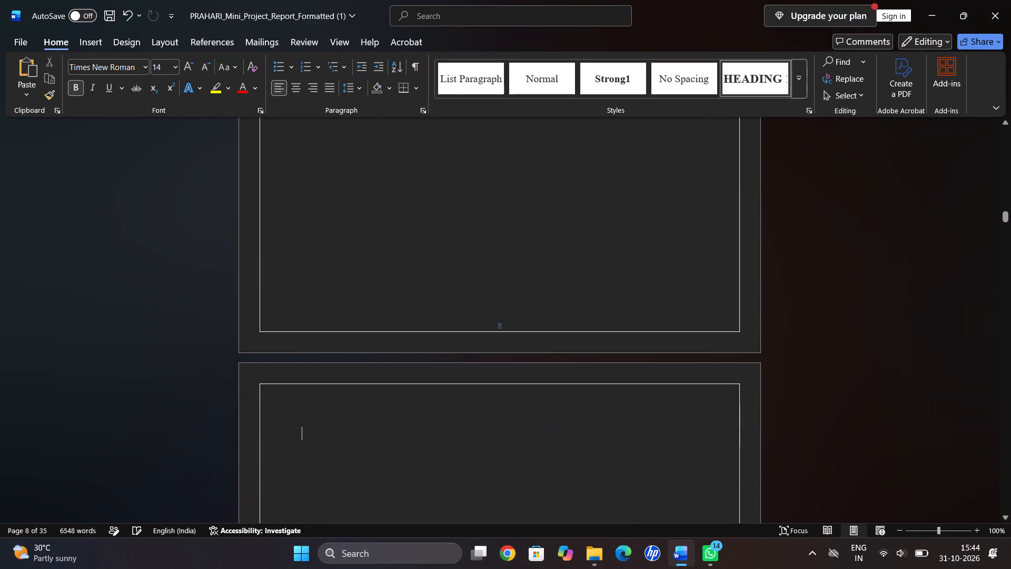
key(ctrl+v)
scroll(391, 316, up, 3)
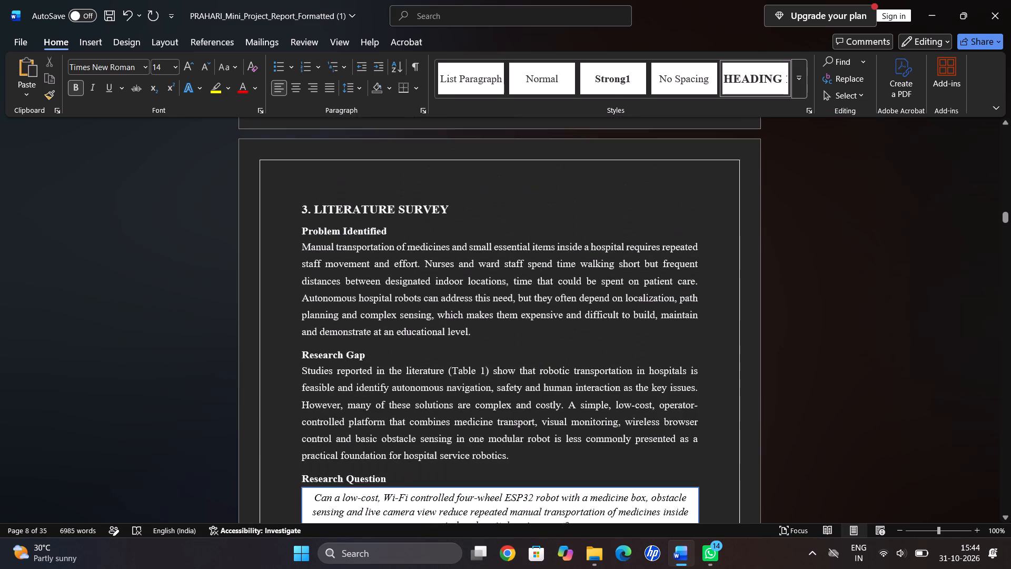
scroll(391, 316, down, 8)
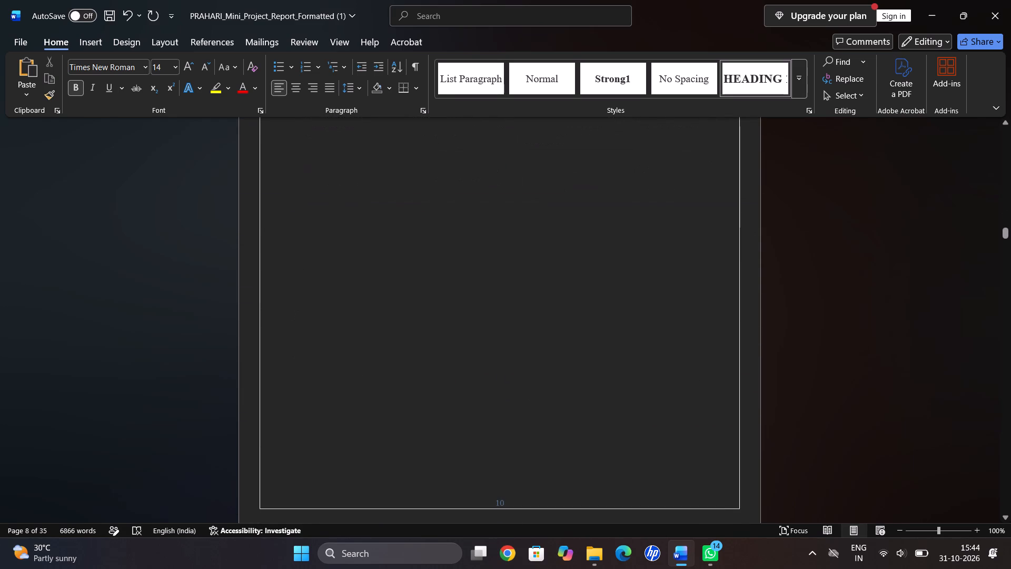
Delete the leftover empty paragraph between the pasted Literature Survey section and the Objectives heading.
key(Delete)
Renumber the Objectives section heading so it reads "3. OBJECTIVES".
scroll(391, 316, down, 1)
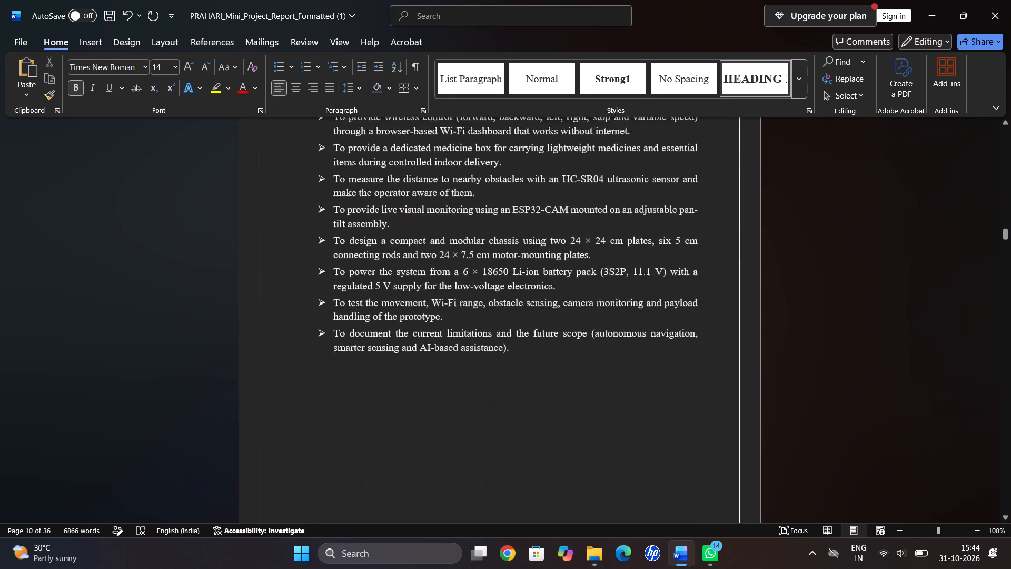
scroll(391, 316, down, 2)
scroll(391, 316, up, 4)
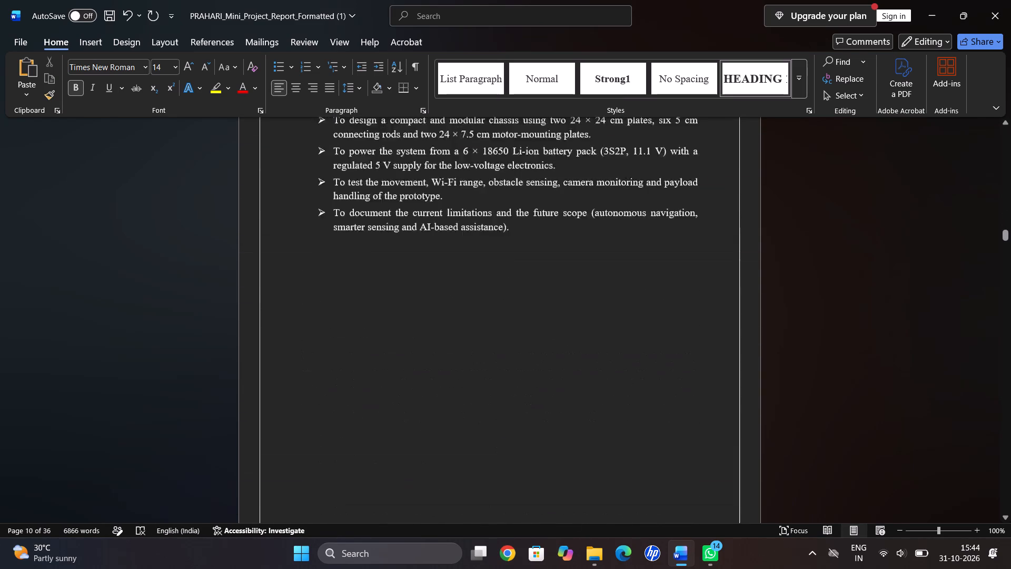
scroll(391, 316, up, 2)
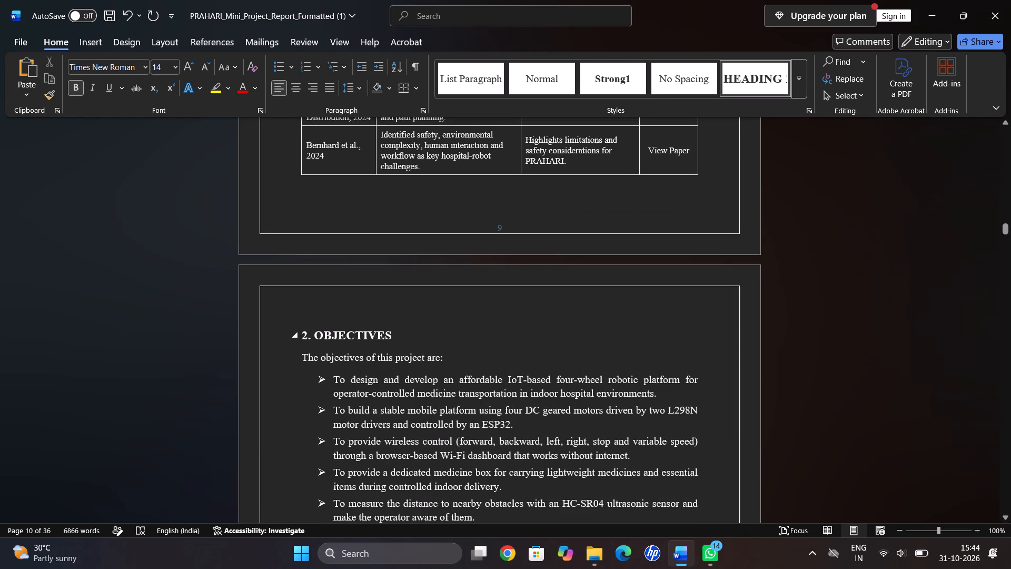
click(306, 333)
key(BackSpace)
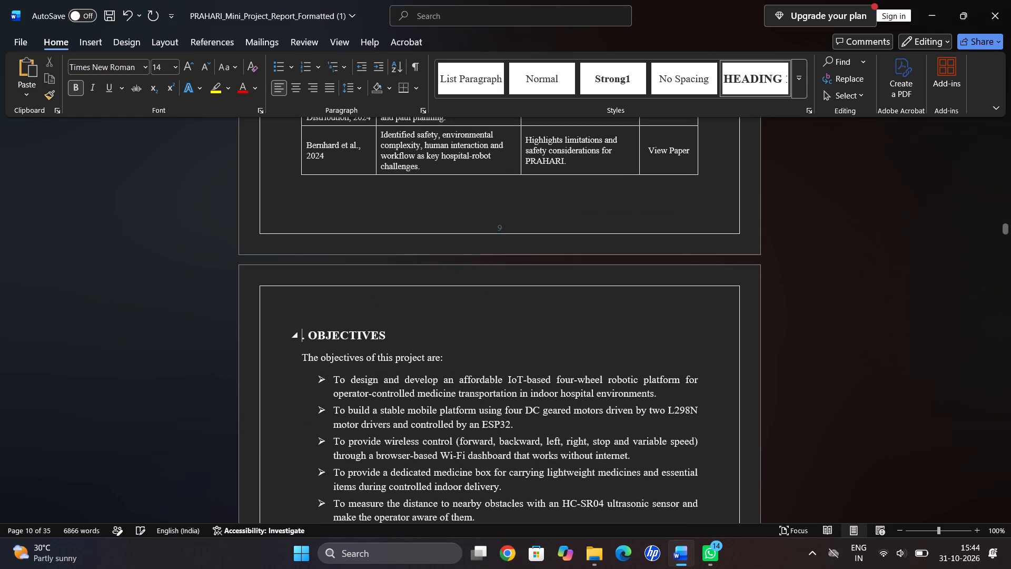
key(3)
Renumber the Literature Survey section heading so it reads "2. LITERATURE SURVEY".
scroll(306, 333, up, 2)
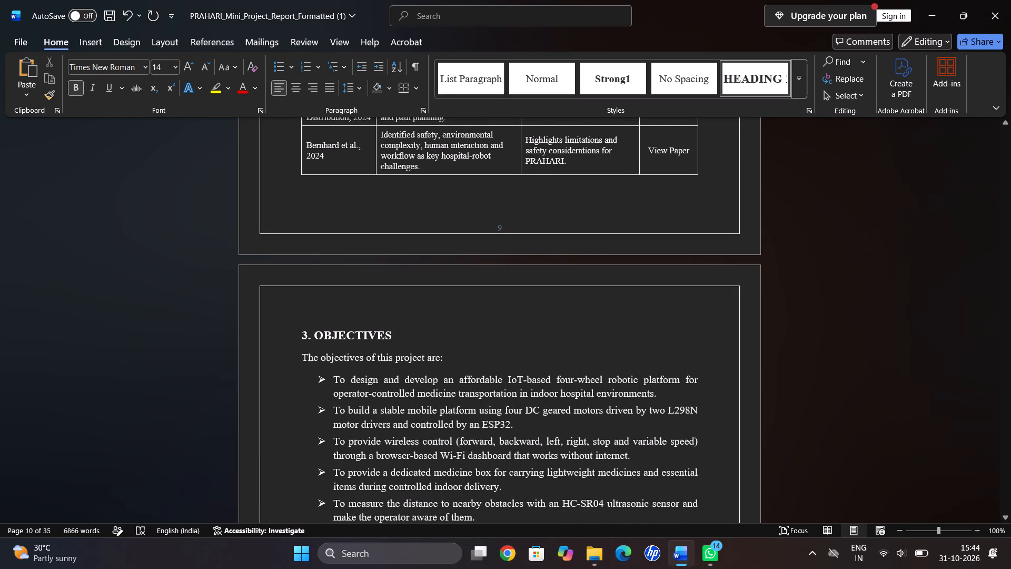
scroll(306, 333, up, 2)
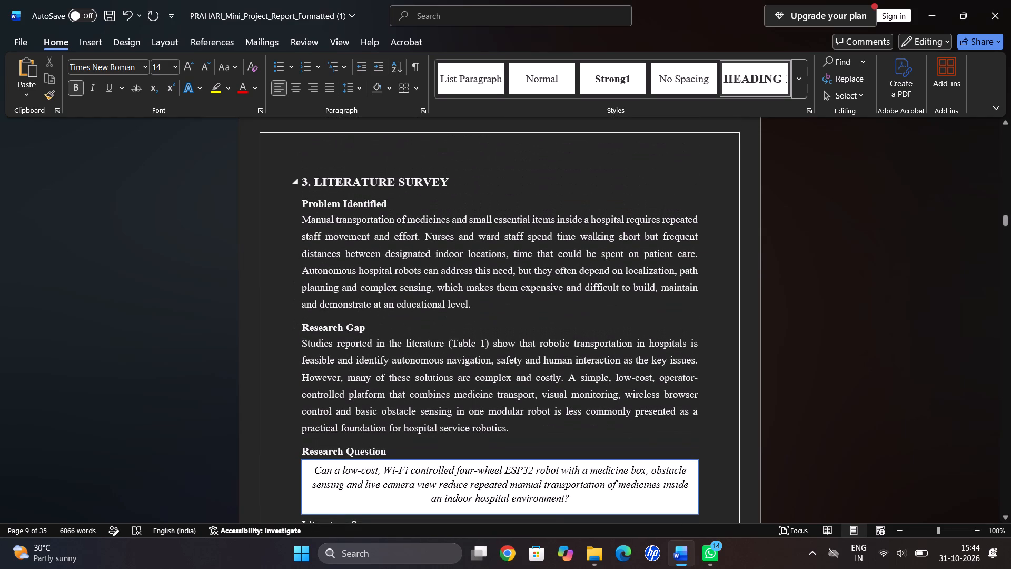
click(308, 177)
key(BackSpace)
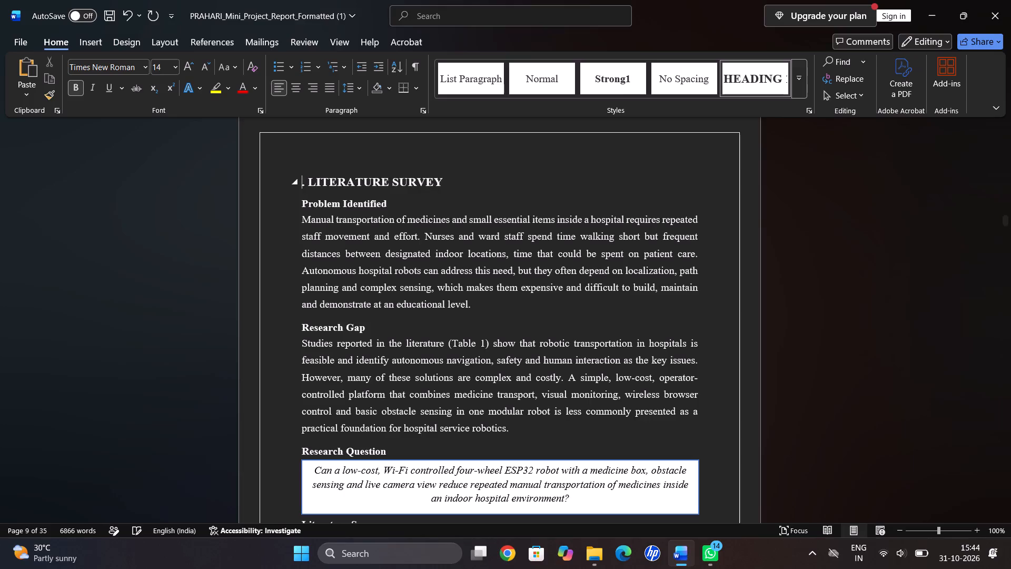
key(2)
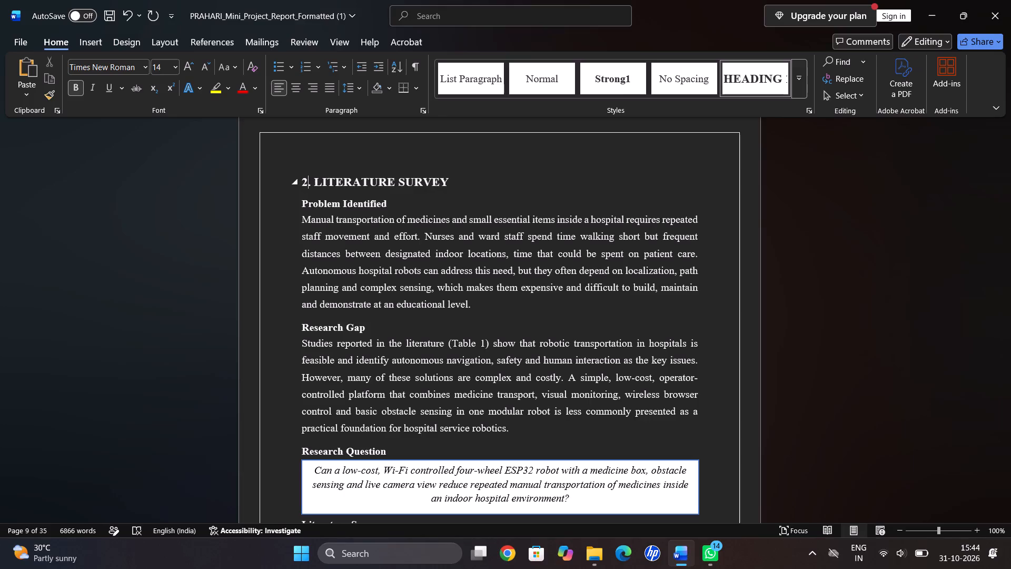
Go back through the front pages to the beginning of the report and look over the cover page.
scroll(357, 219, up, 12)
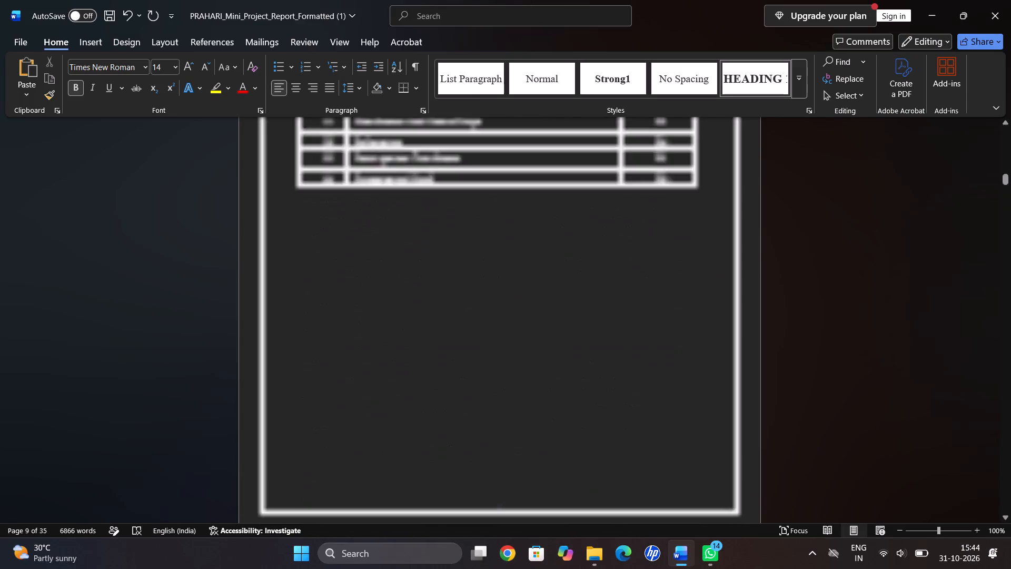
scroll(357, 219, up, 14)
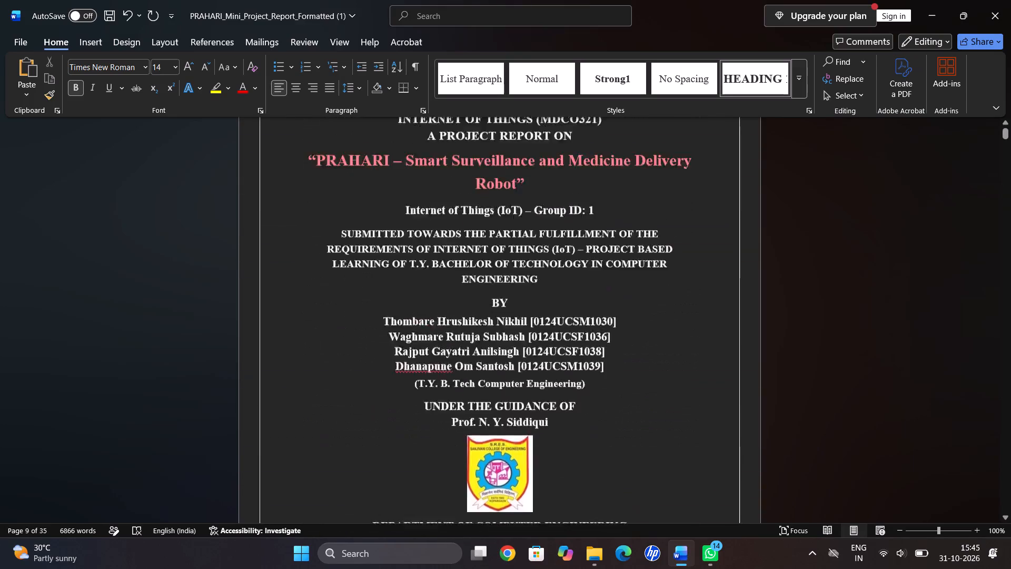
scroll(357, 219, up, 11)
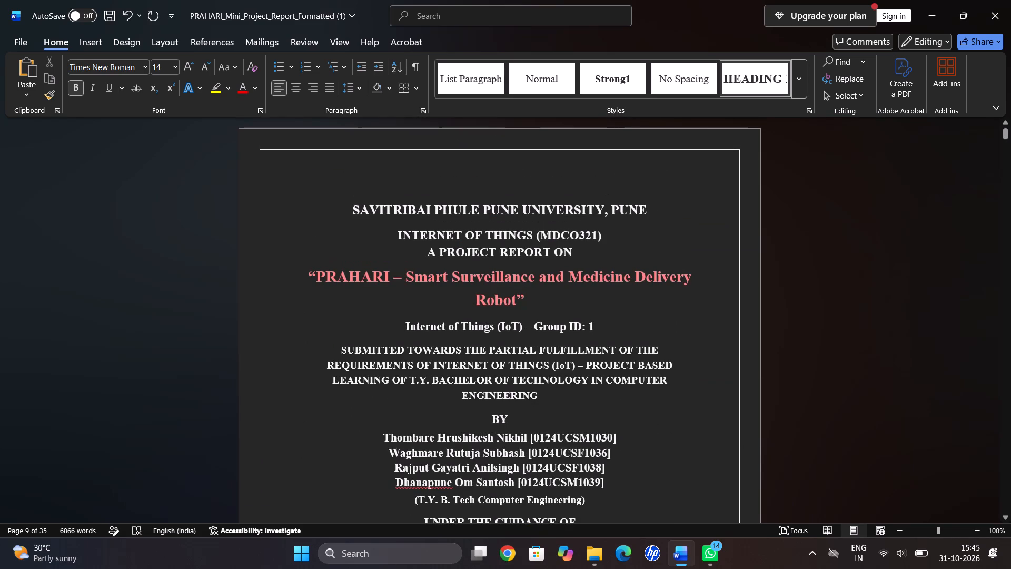
scroll(357, 219, up, 7)
Review the front pages from the cover page through the certificate and approval sheet to the table of contents.
scroll(516, 310, down, 3)
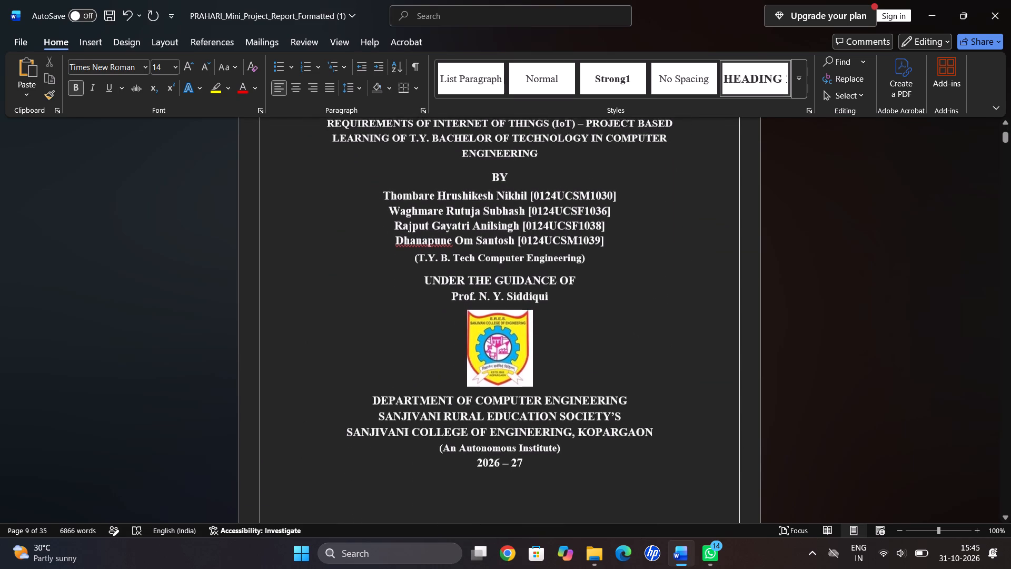
scroll(516, 310, down, 1)
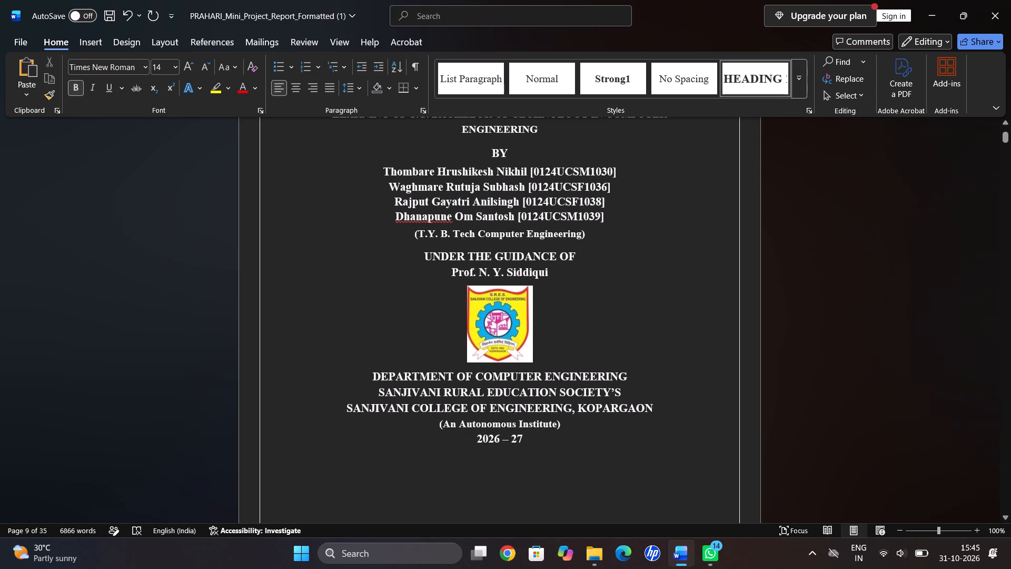
scroll(524, 385, down, 1)
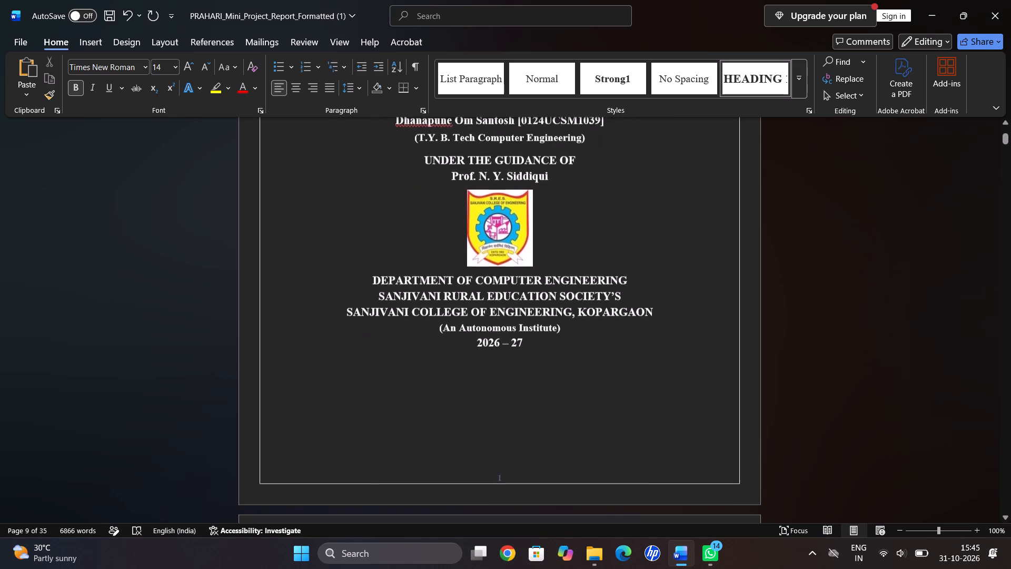
scroll(524, 385, down, 4)
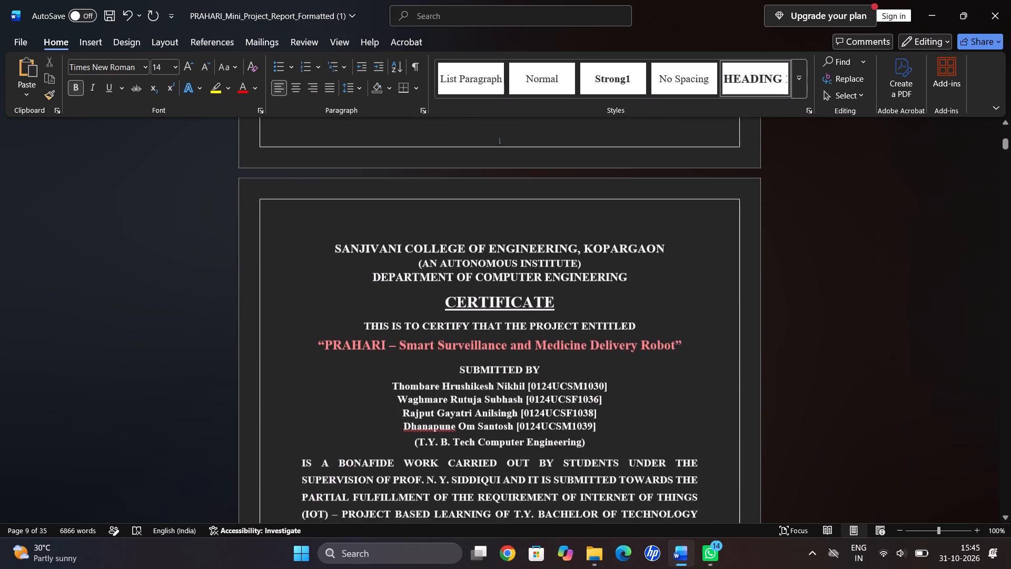
scroll(524, 385, down, 3)
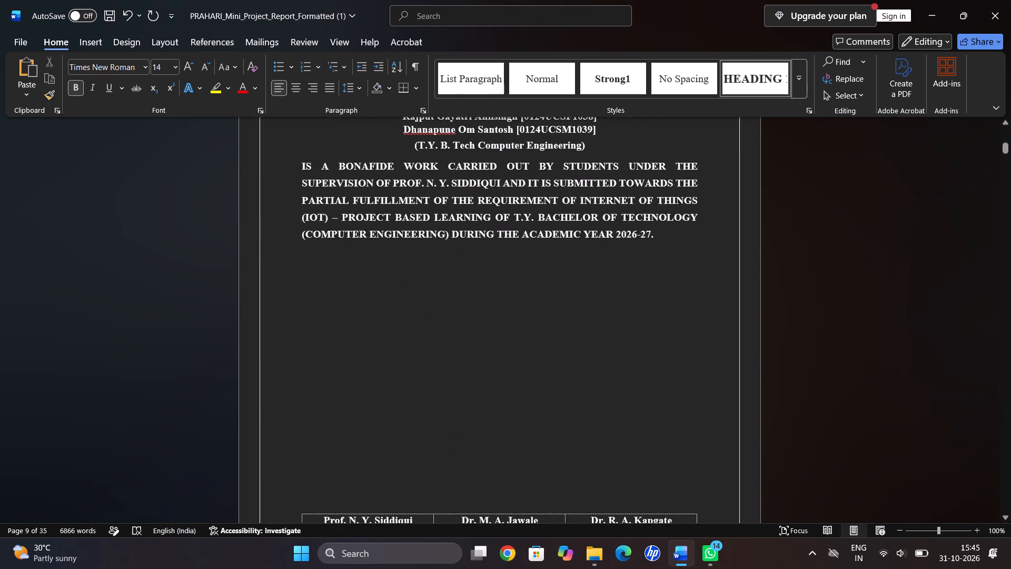
scroll(524, 385, down, 2)
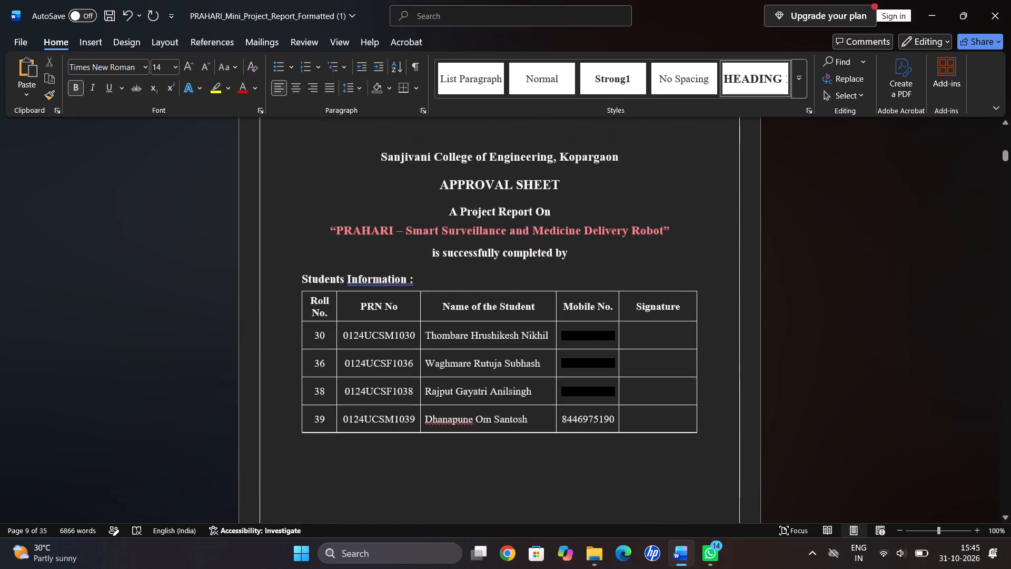
scroll(524, 385, down, 6)
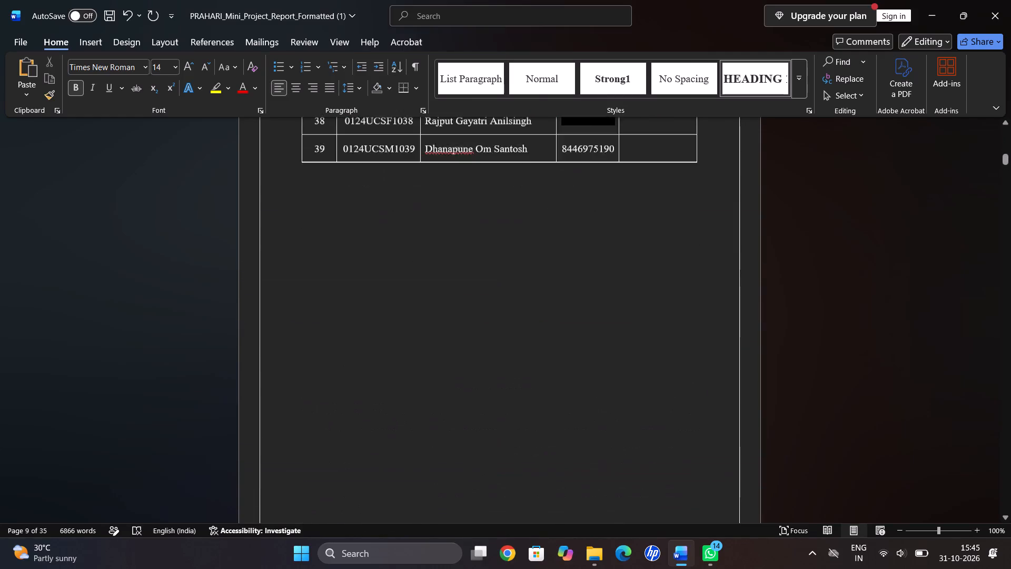
scroll(524, 385, down, 7)
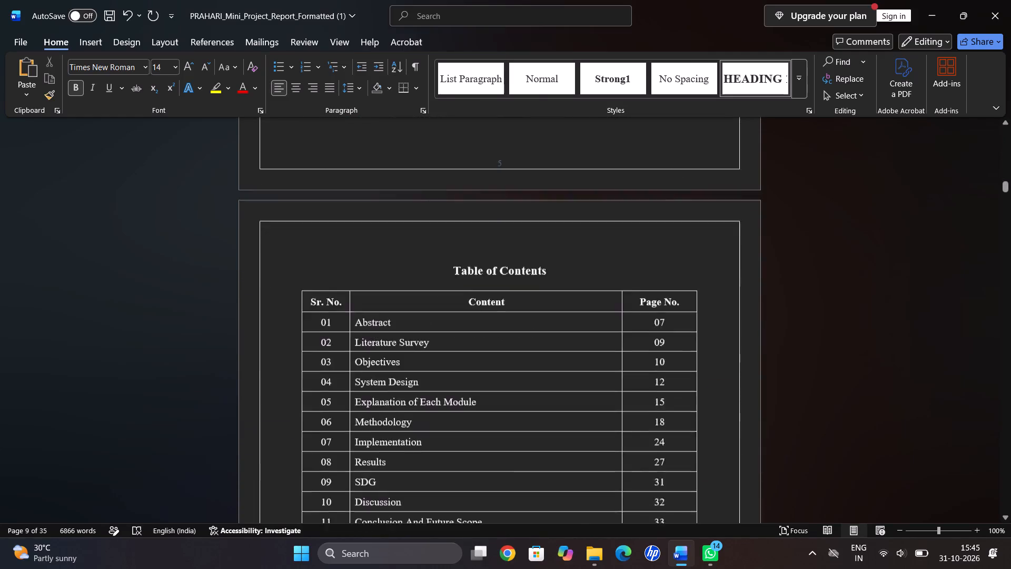
scroll(524, 385, down, 3)
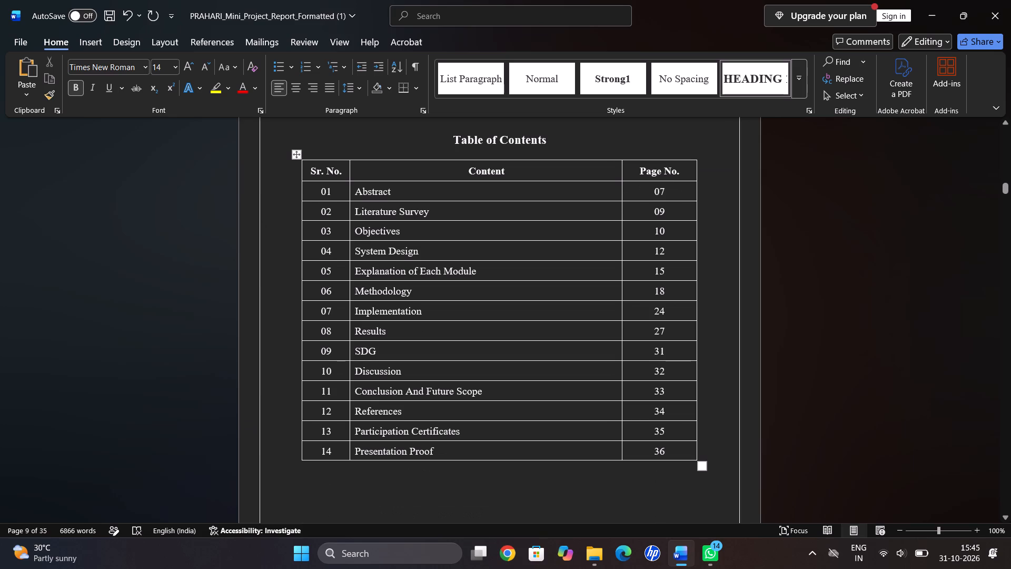
Review the report body from the Abstract through the References, checking section order, headings, tables, figures and page layout.
scroll(593, 331, down, 5)
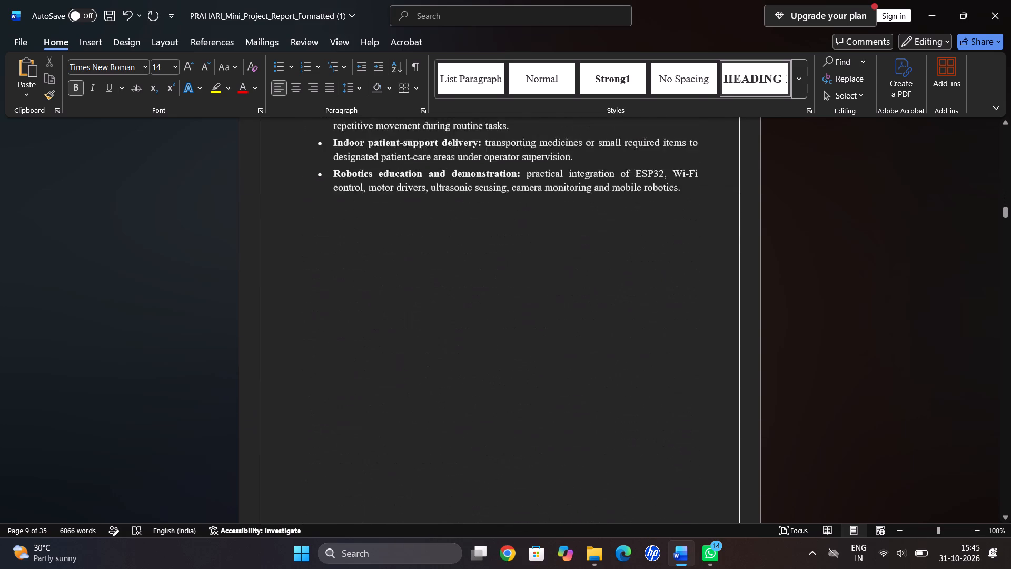
scroll(593, 331, down, 6)
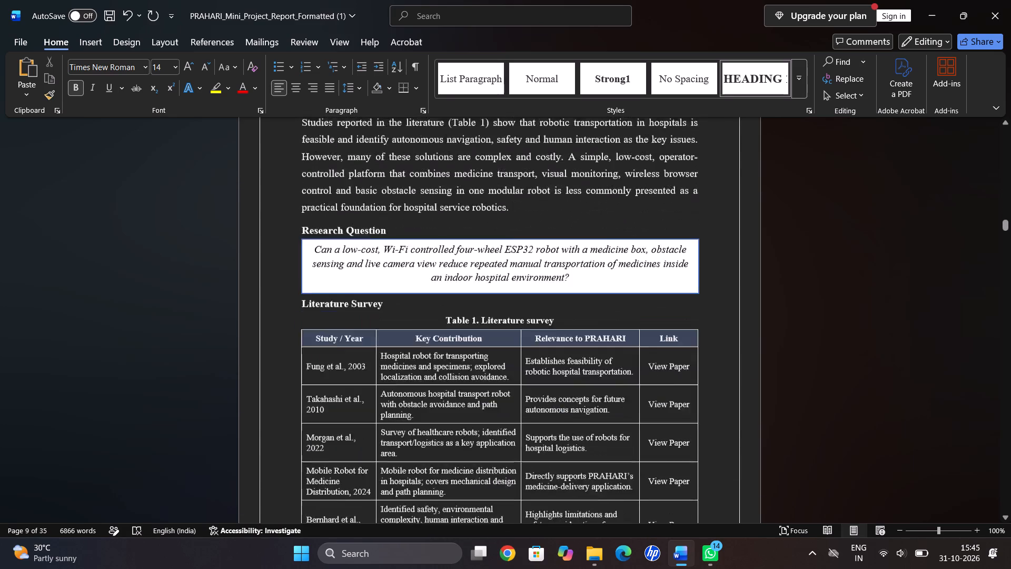
scroll(593, 331, down, 6)
scroll(593, 331, up, 1)
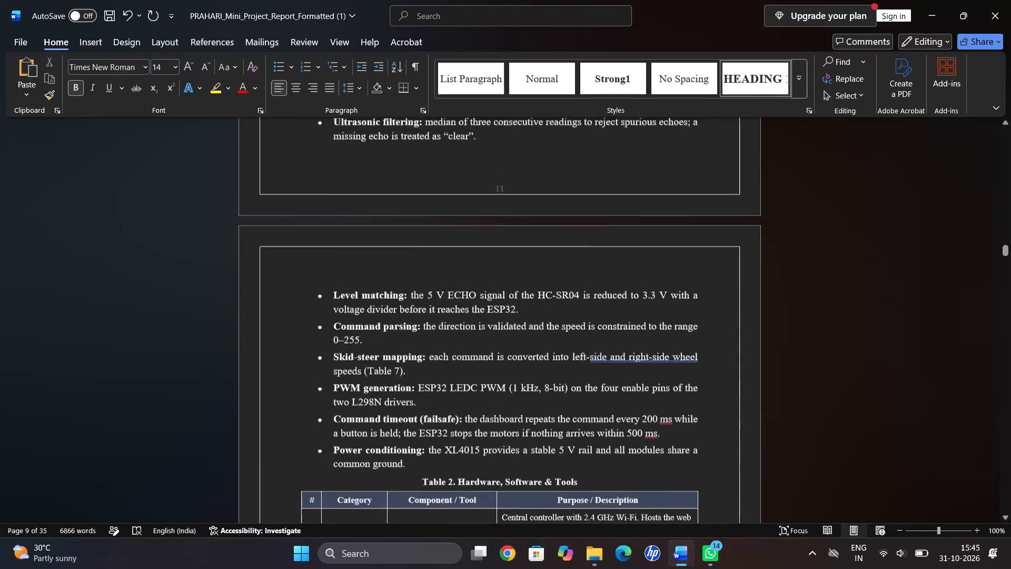
scroll(593, 331, up, 2)
scroll(593, 331, down, 1)
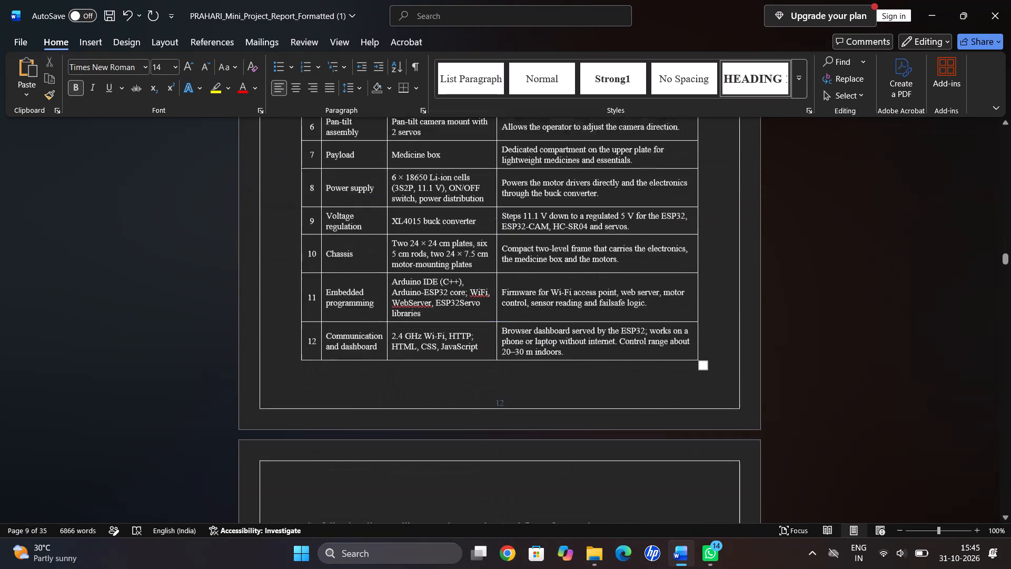
scroll(593, 331, up, 2)
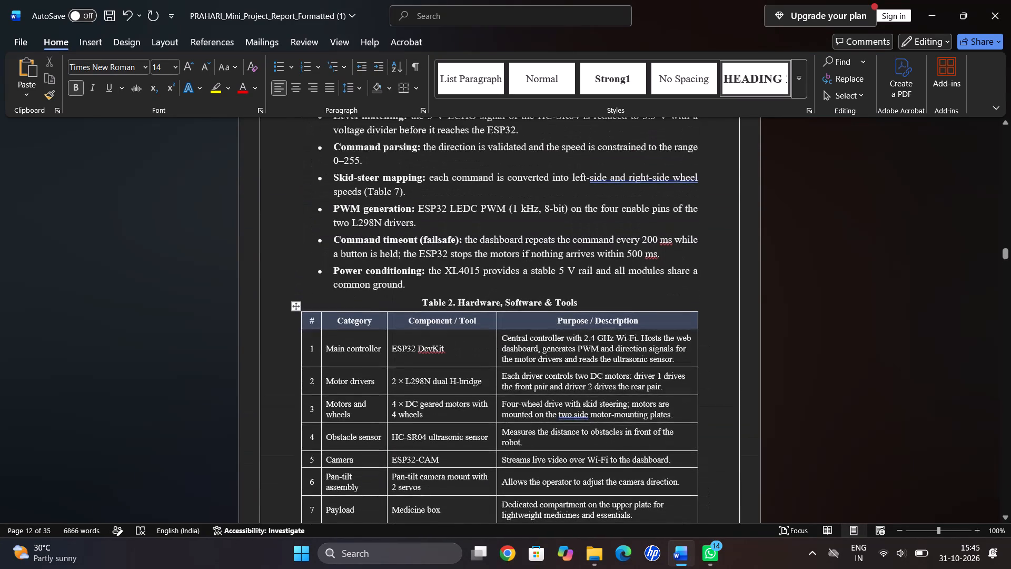
scroll(593, 331, down, 4)
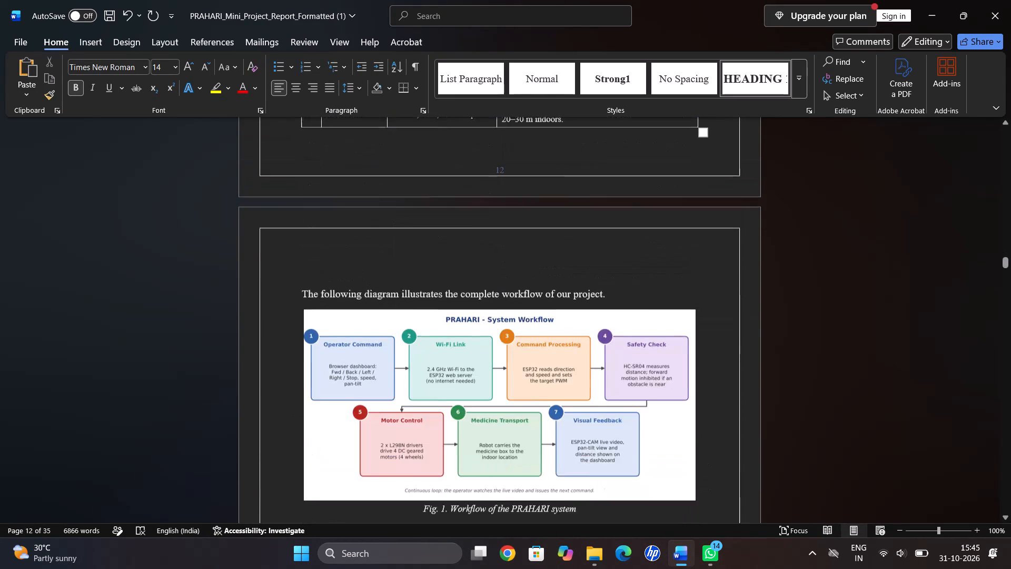
scroll(593, 331, down, 5)
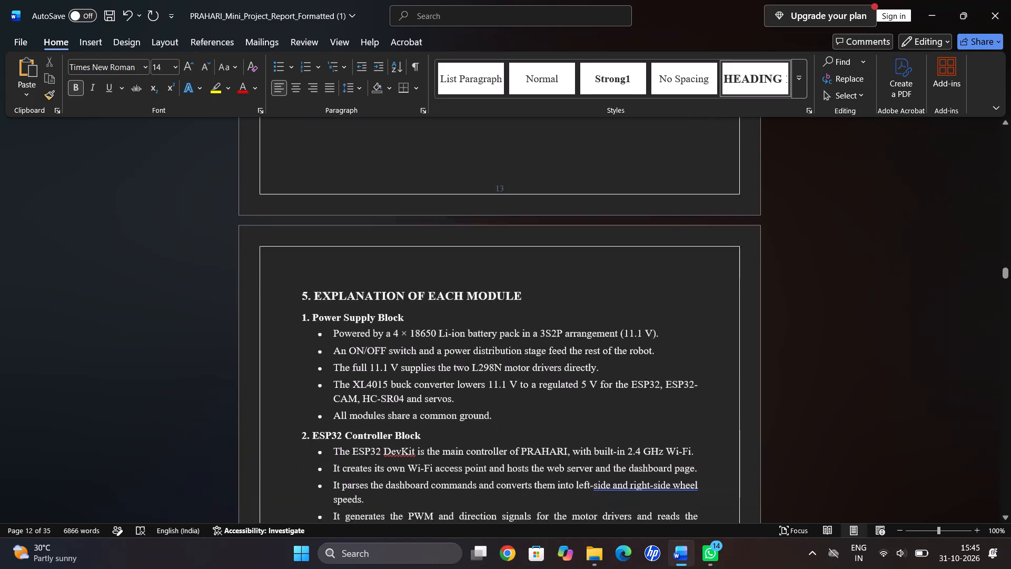
scroll(593, 331, down, 5)
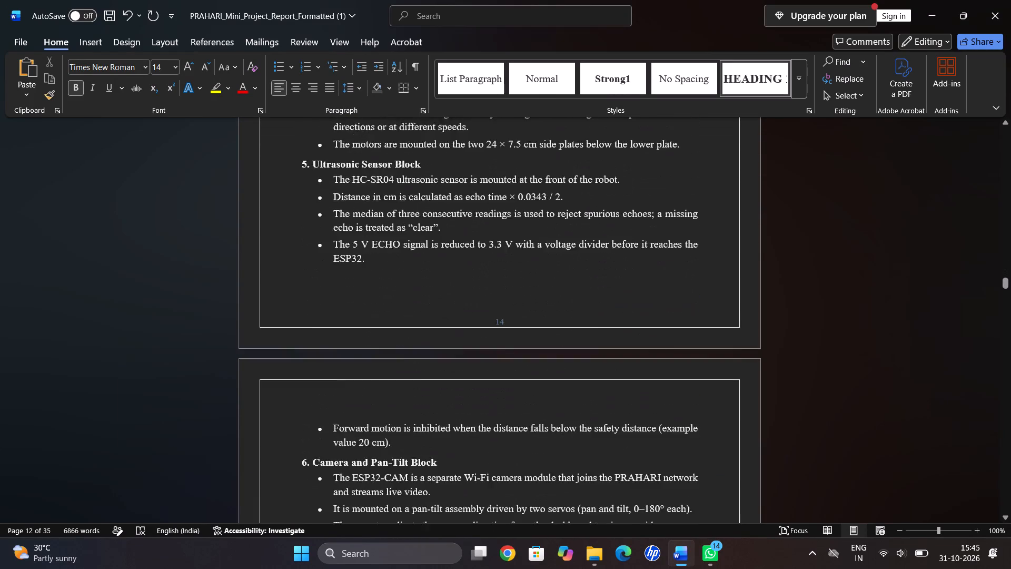
scroll(593, 331, down, 5)
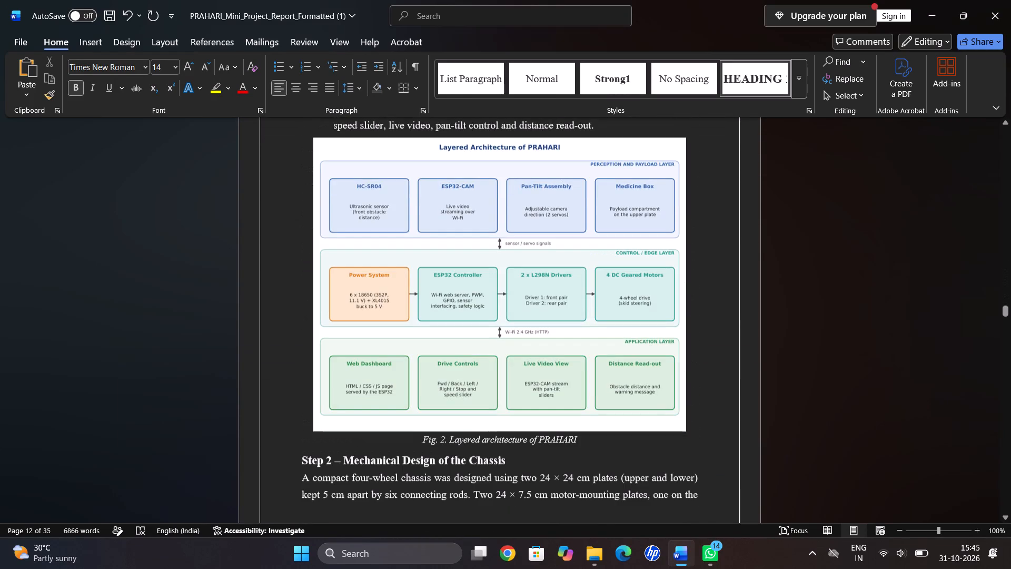
scroll(593, 331, down, 2)
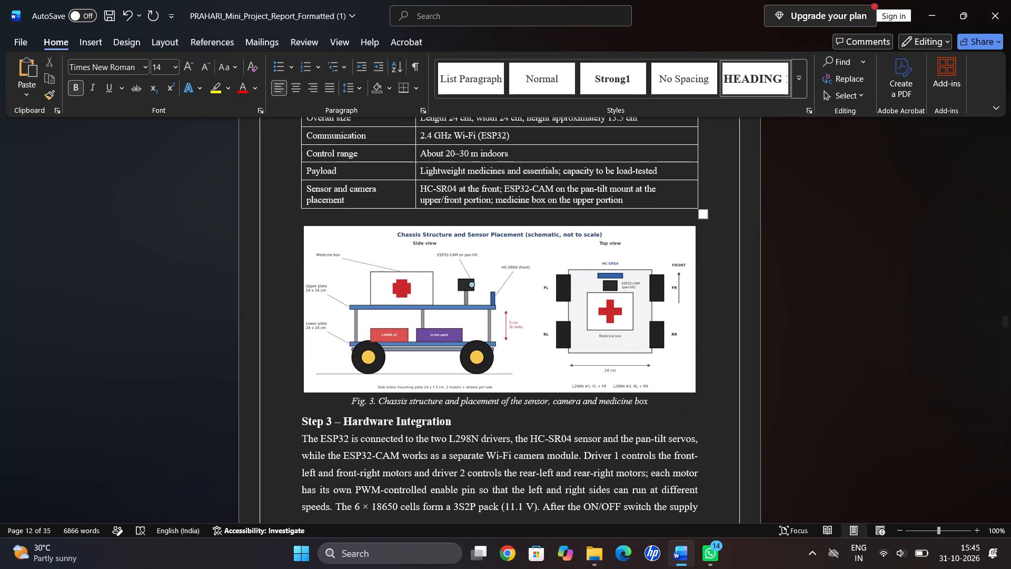
scroll(593, 331, down, 1)
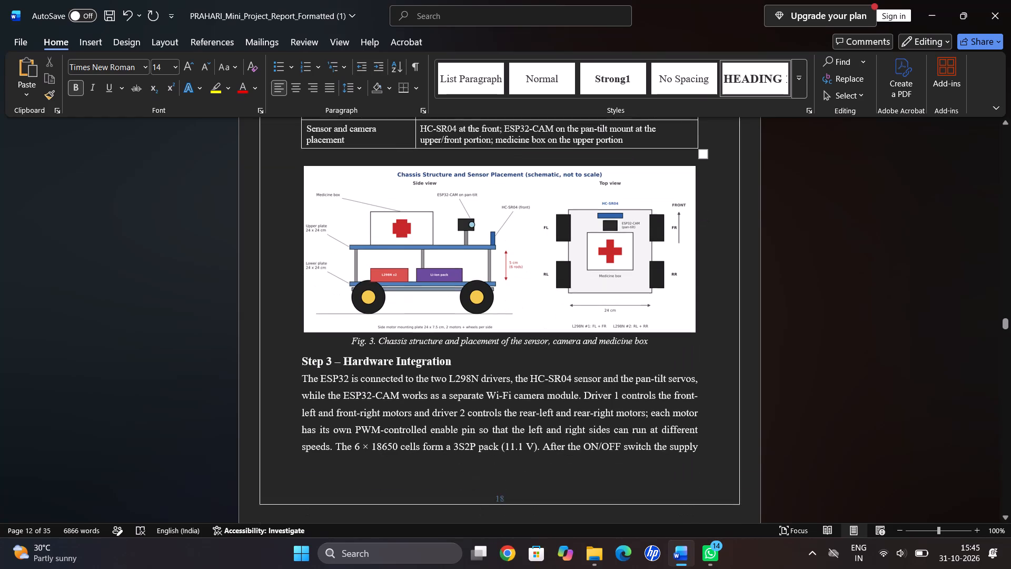
scroll(593, 331, down, 8)
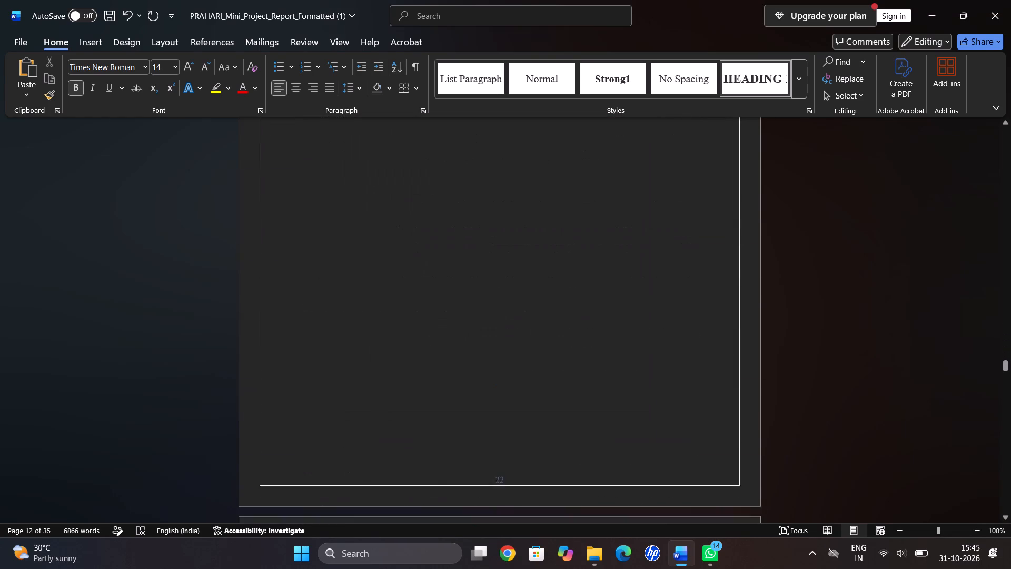
scroll(593, 331, down, 4)
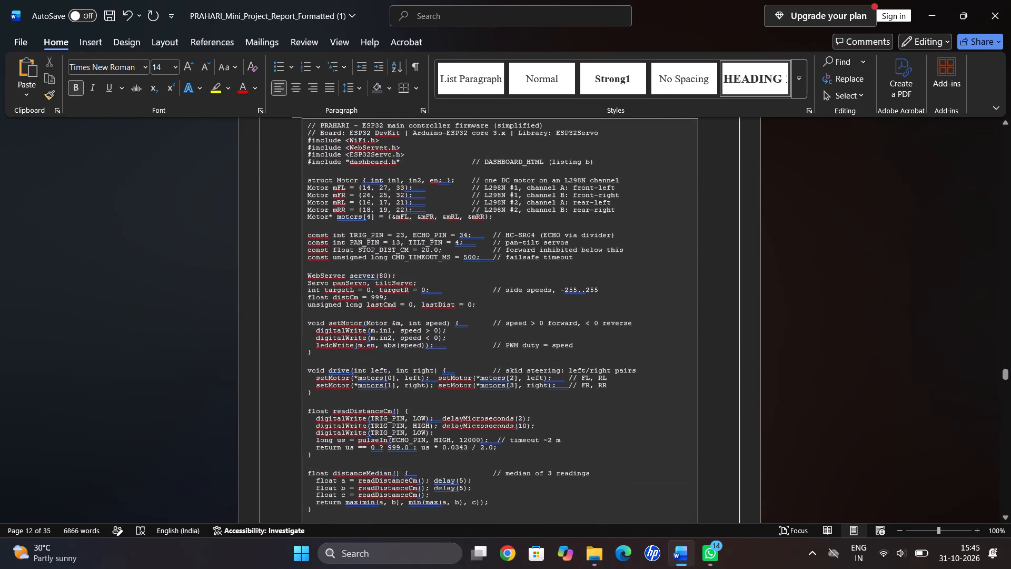
scroll(593, 331, down, 7)
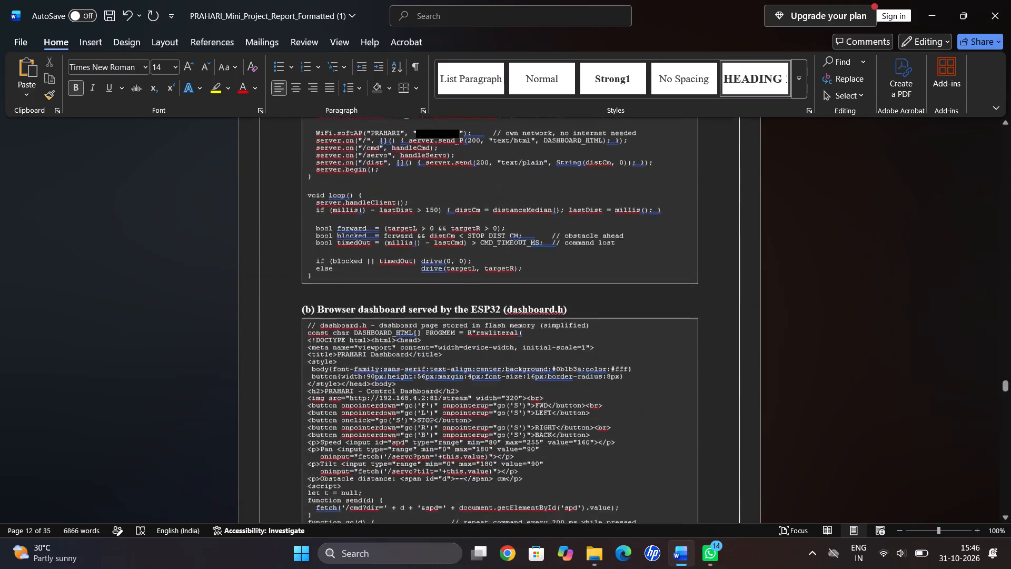
scroll(593, 331, down, 3)
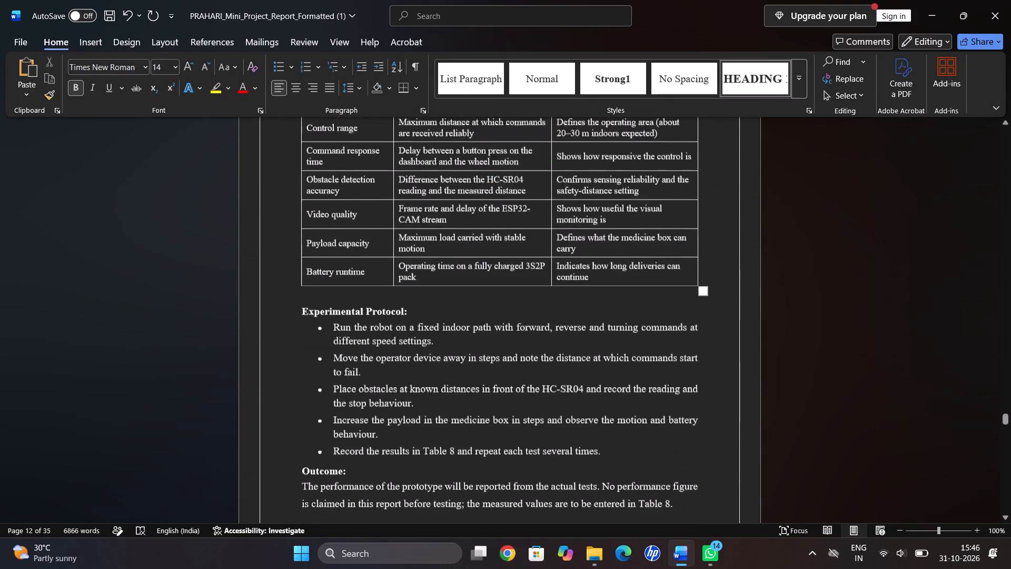
scroll(593, 331, down, 5)
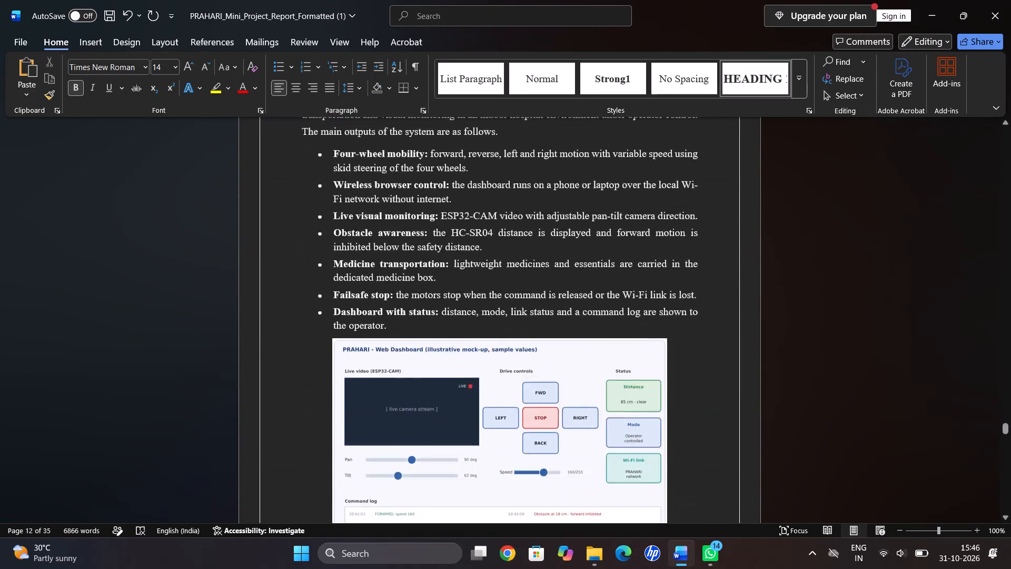
scroll(593, 331, down, 2)
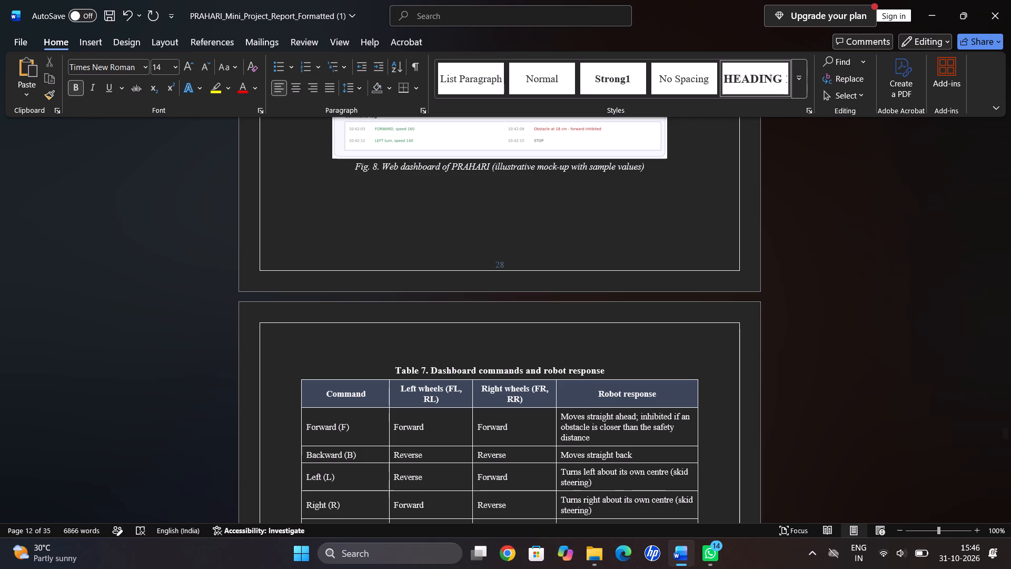
scroll(583, 350, down, 1)
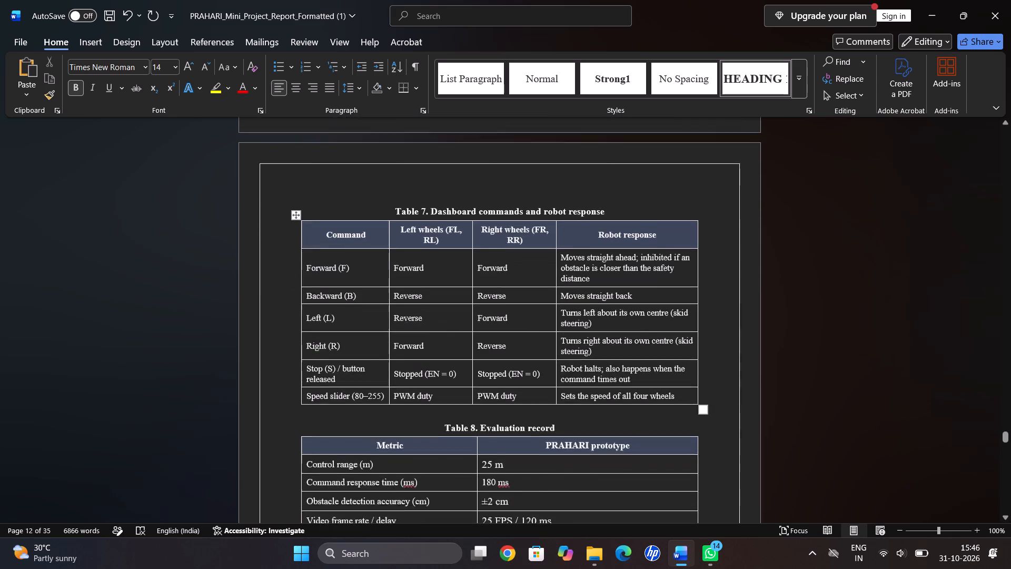
scroll(583, 350, down, 11)
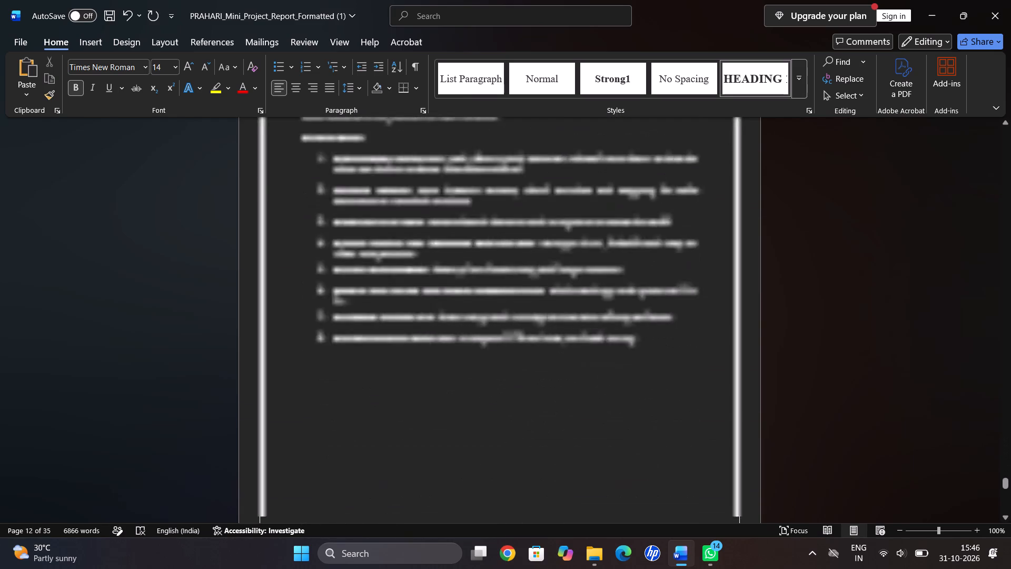
scroll(583, 350, down, 2)
scroll(583, 350, up, 3)
scroll(583, 350, down, 1)
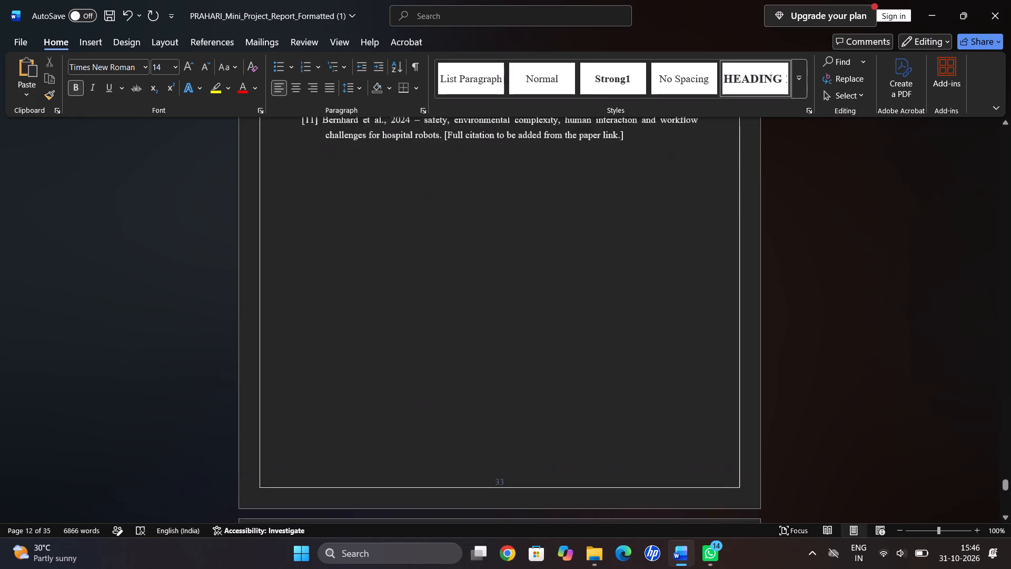
Examine the report's closing pages, from the end of the References through Participation Certificates and Presentation Proof.
scroll(583, 350, down, 4)
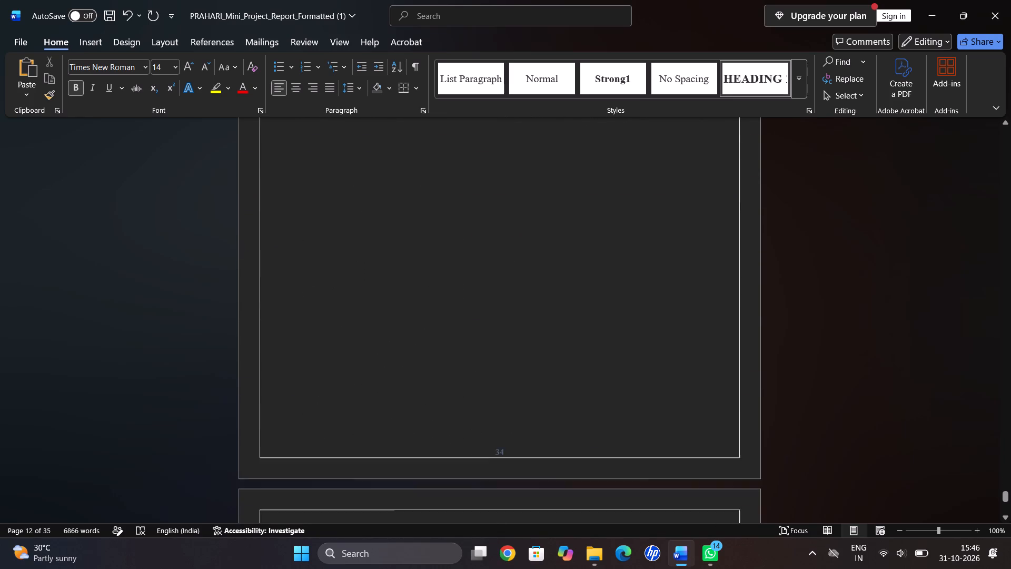
scroll(583, 350, down, 2)
scroll(583, 350, up, 1)
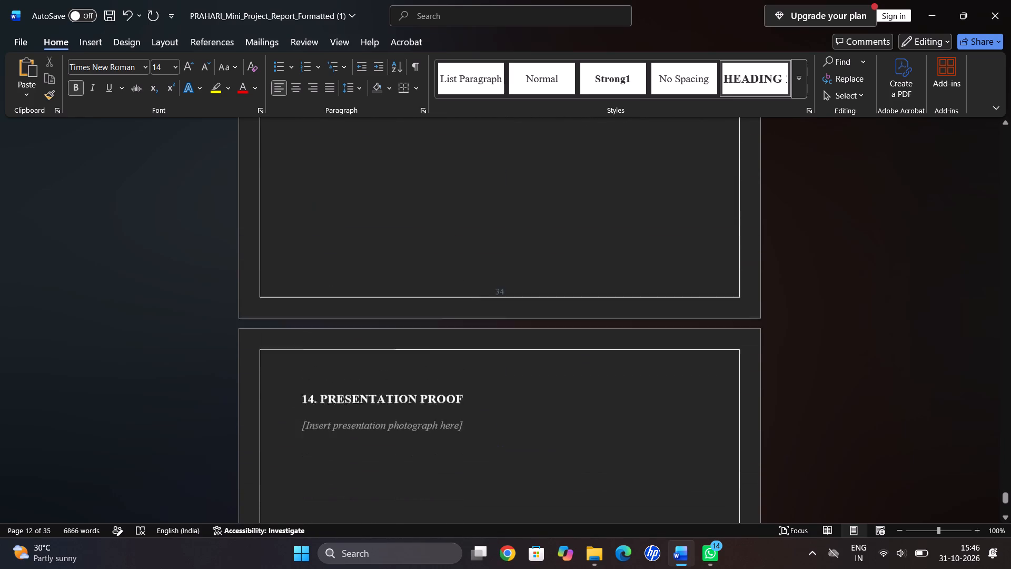
scroll(583, 350, up, 3)
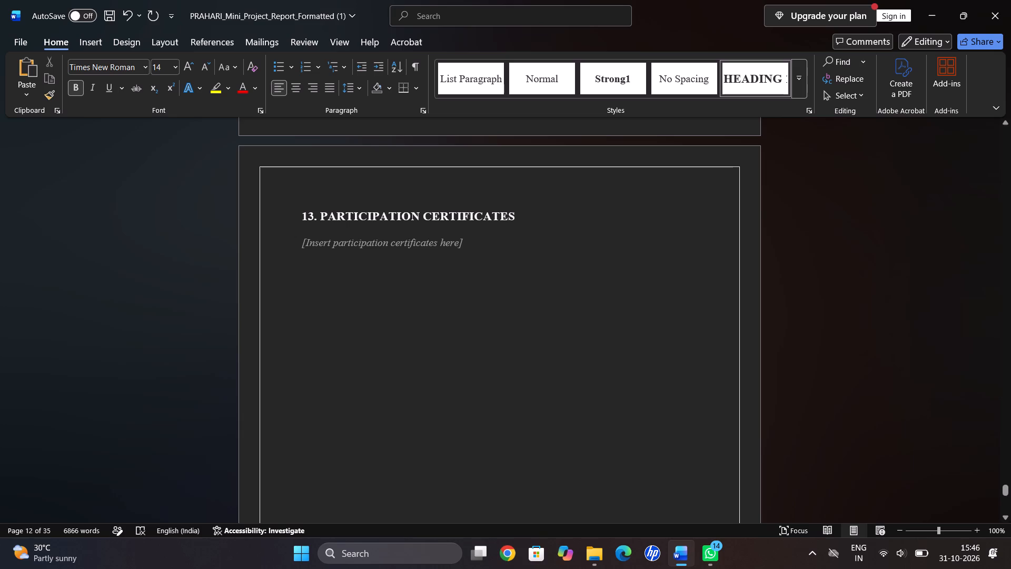
scroll(559, 317, up, 2)
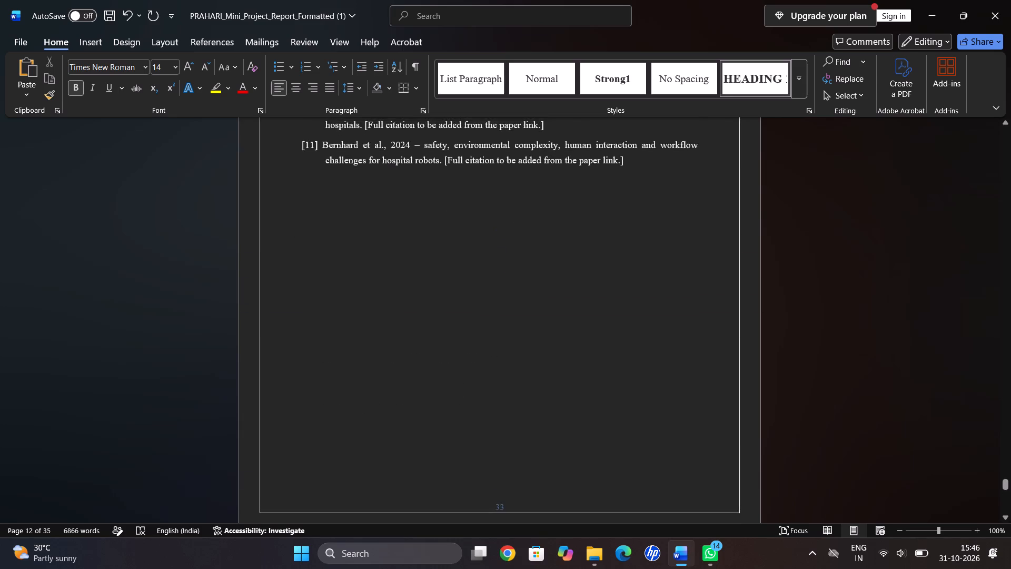
scroll(559, 317, up, 1)
scroll(559, 317, down, 3)
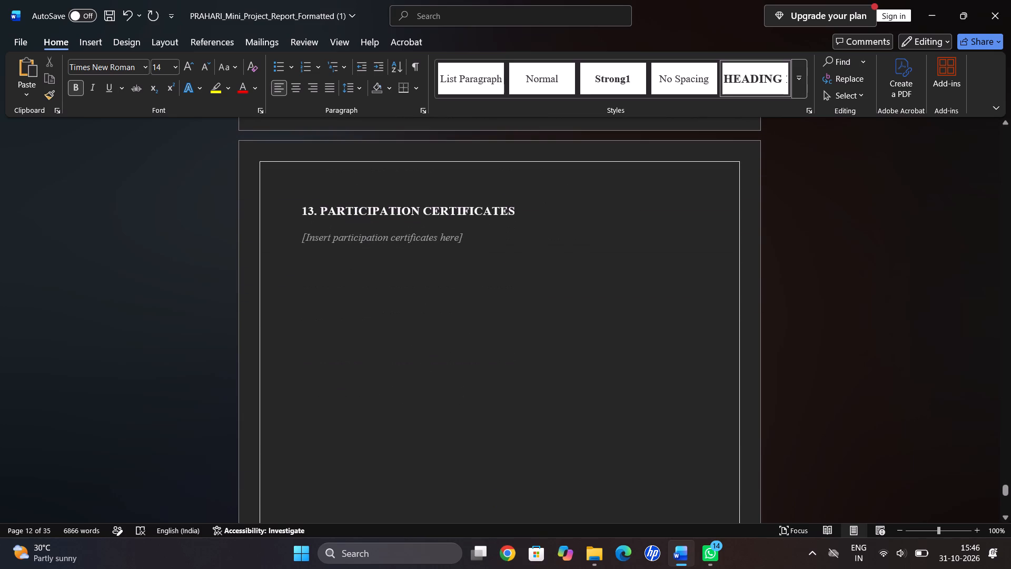
Save the revised PRAHARI report document.
key(ctrl+s)
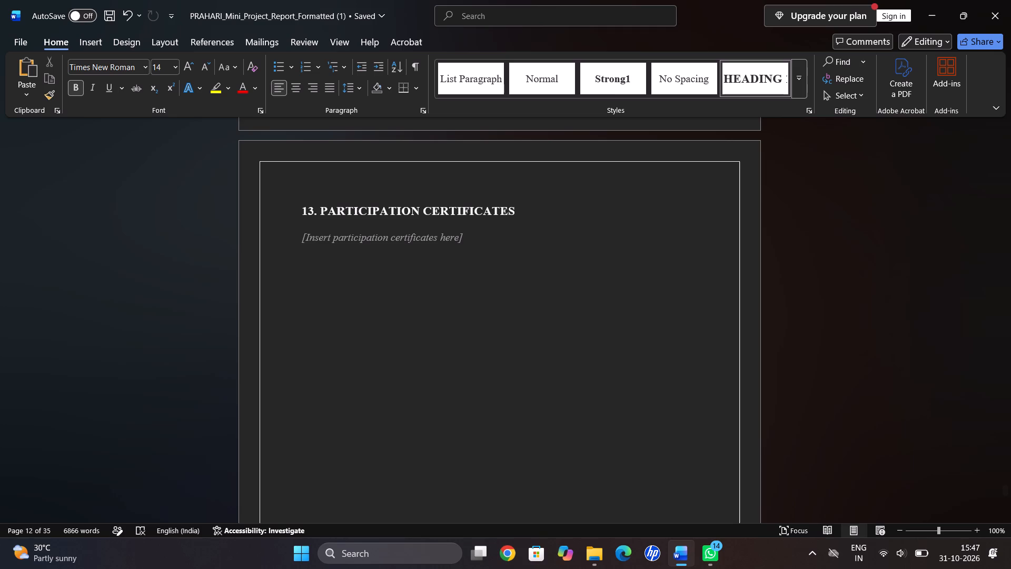
Look back through the saved report from its closing sections to the cover page.
scroll(523, 306, down, 3)
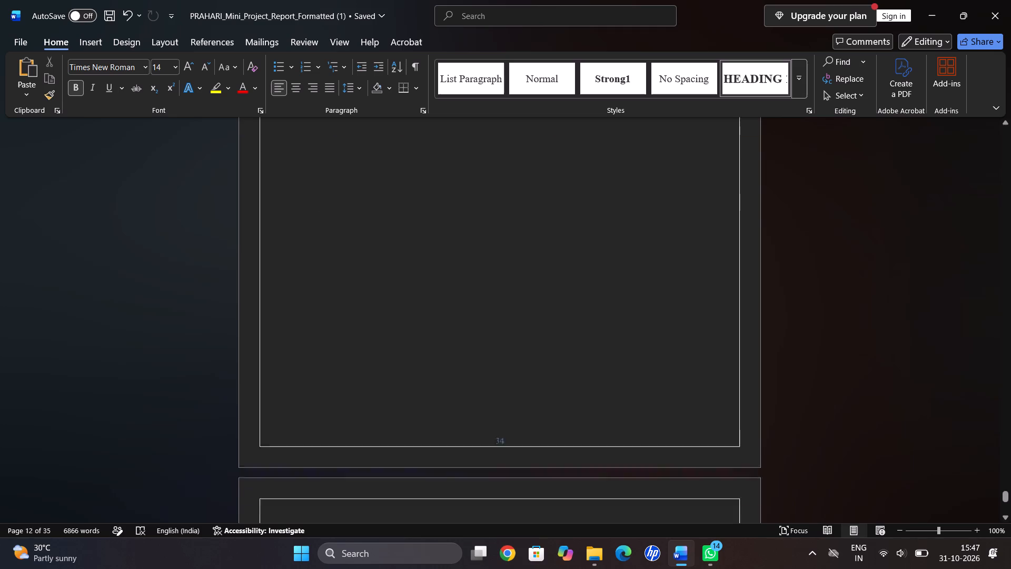
scroll(523, 306, down, 3)
scroll(523, 306, up, 17)
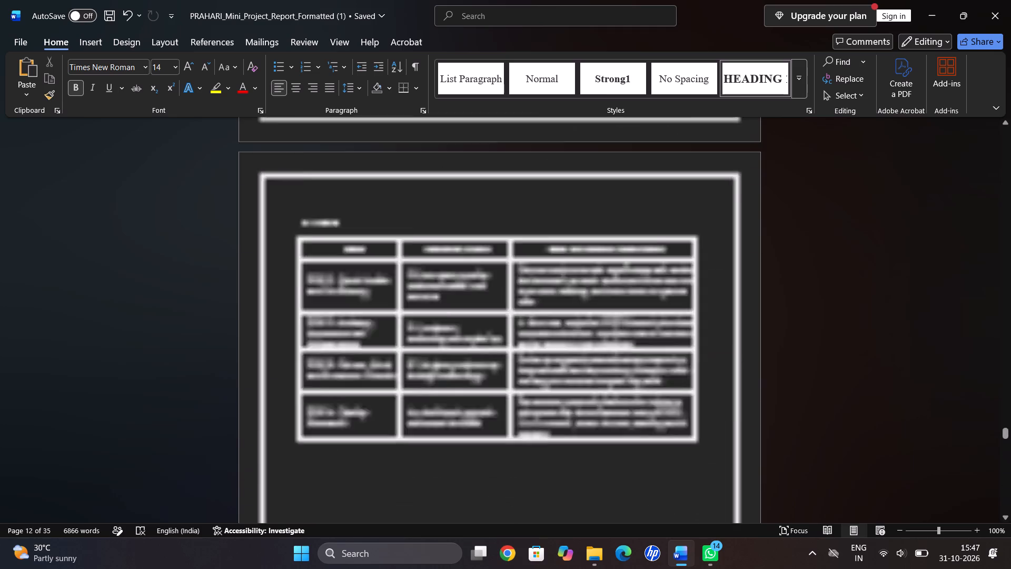
scroll(523, 306, up, 20)
scroll(523, 306, up, 14)
scroll(523, 306, up, 8)
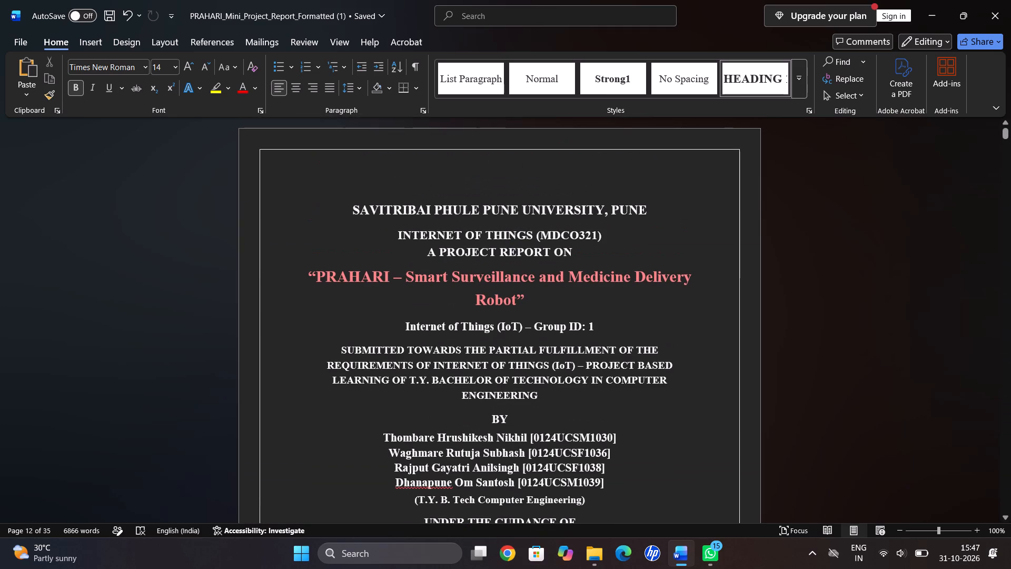
Search Windows for "sett" and open the Settings app.
click(410, 554)
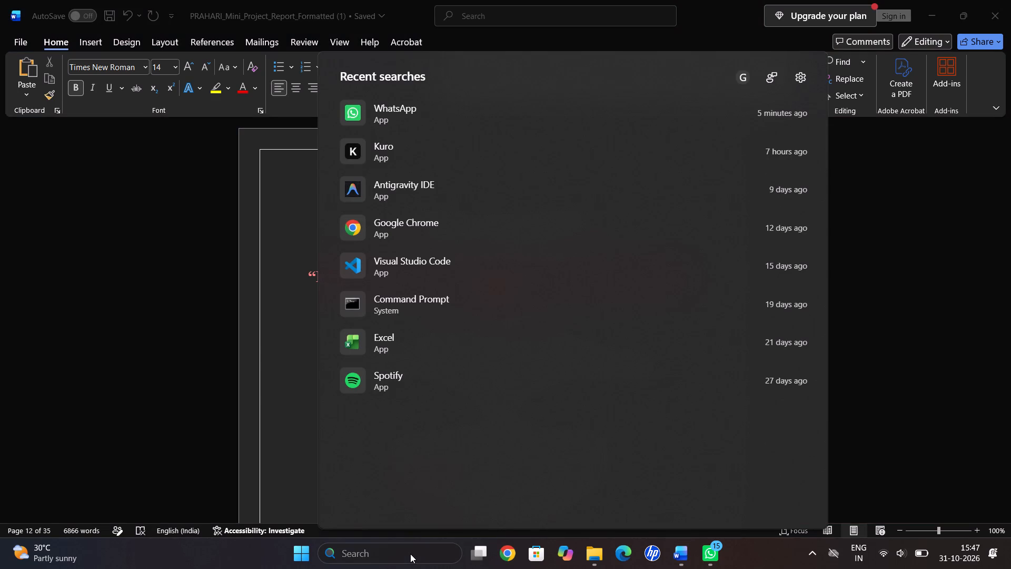
text(sett)
key(Return)
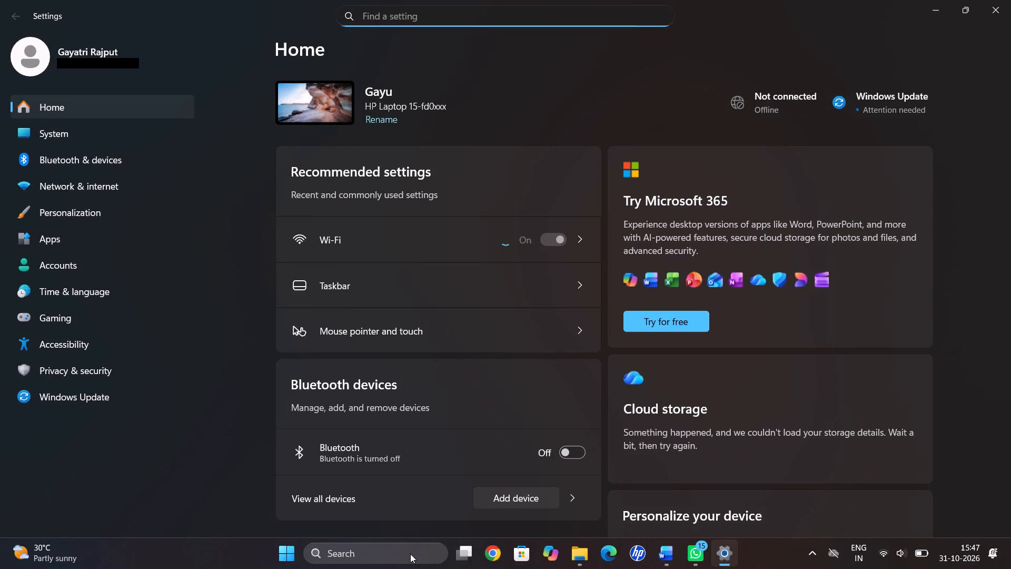
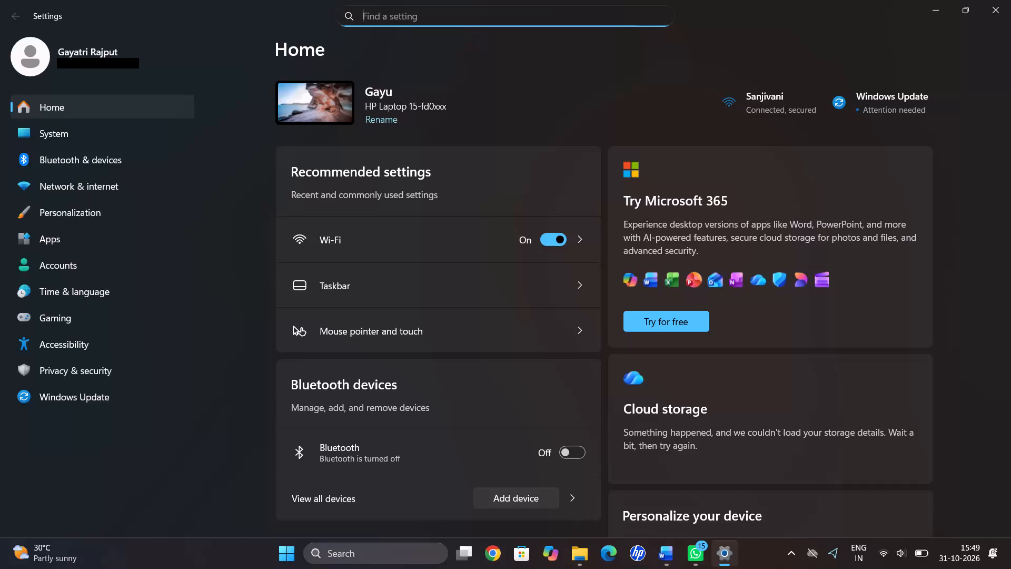
Search Settings for "displ" and open the Display page.
text(pl)
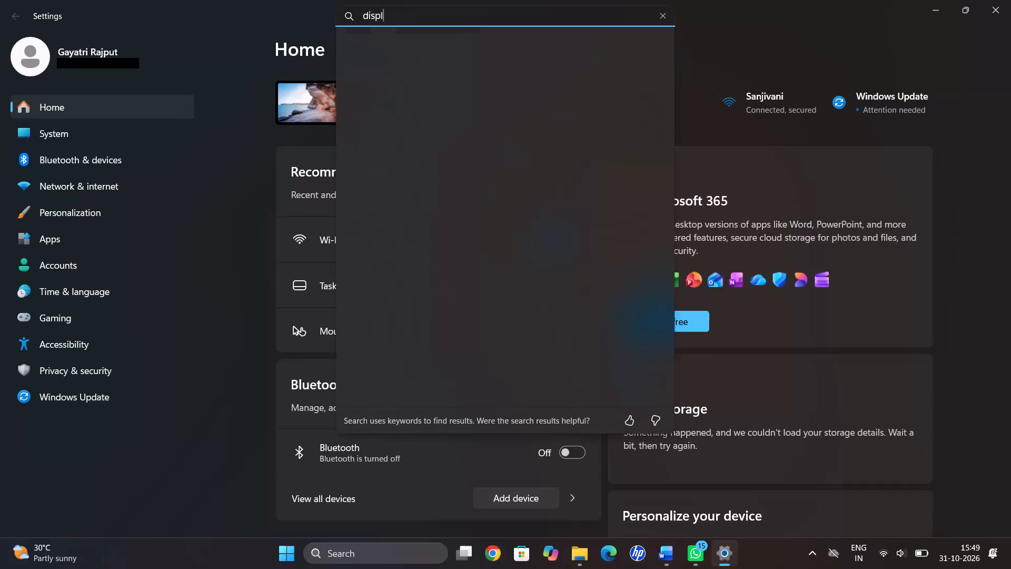
key(Return)
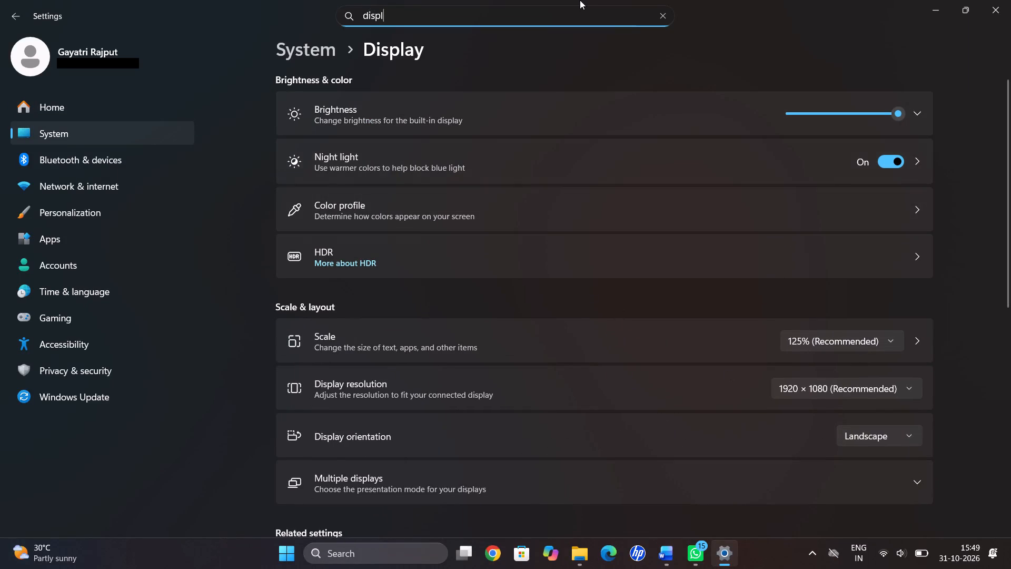
Replace the settings search with "theme" and open the Themes page under Personalization.
click(527, 4)
key(BackSpace)
key(BackSpace)
key(BackSpace)
key(BackSpace)
key(BackSpace)
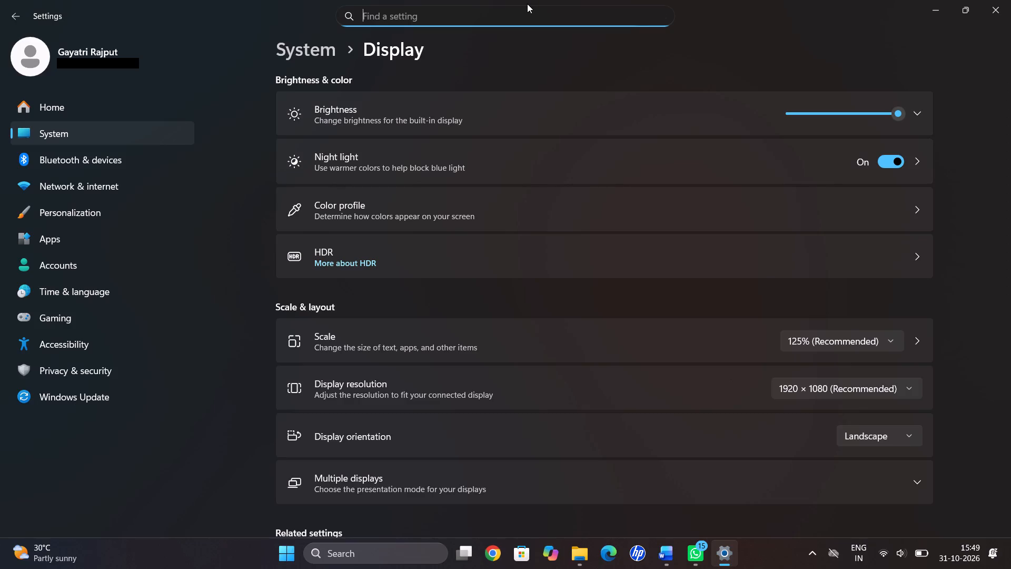
key(BackSpace)
key(BackSpace)
key(BackSpace)
key(BackSpace)
key(BackSpace)
text(theme)
key(Return)
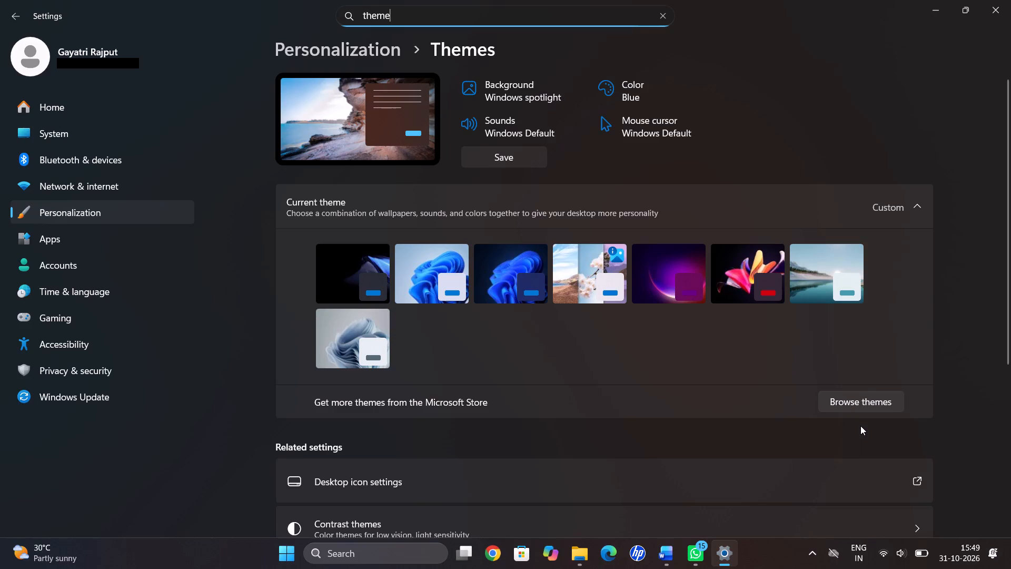
Open the Contrast themes page from the related settings and view the available contrast theme choices without picking one.
scroll(860, 426, down, 3)
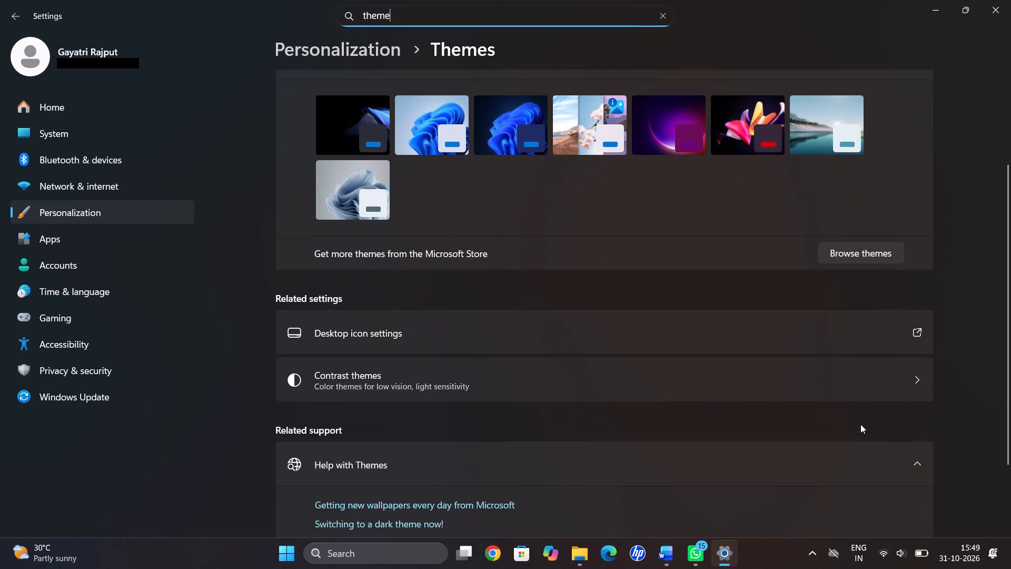
click(908, 331)
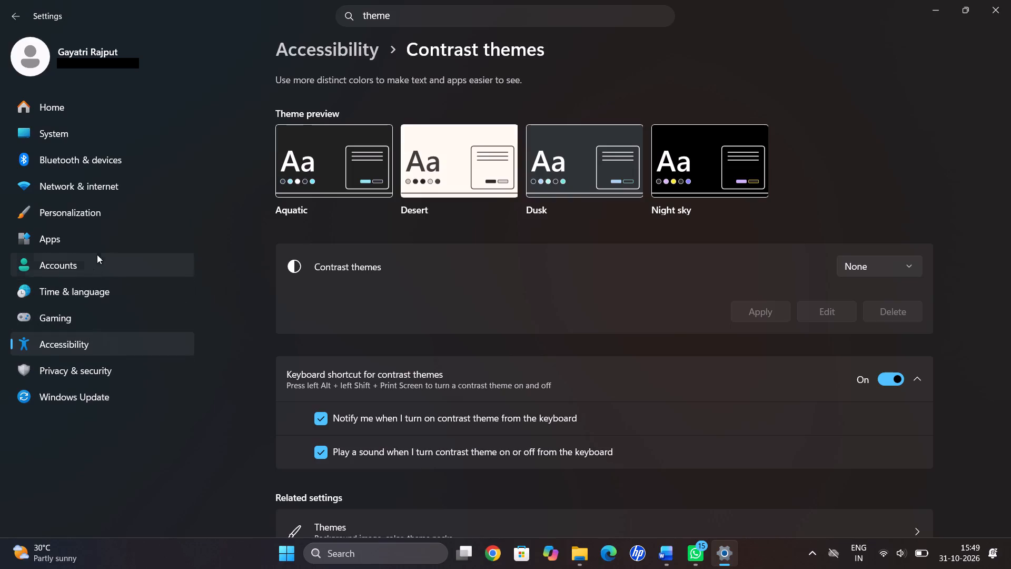
click(431, 15)
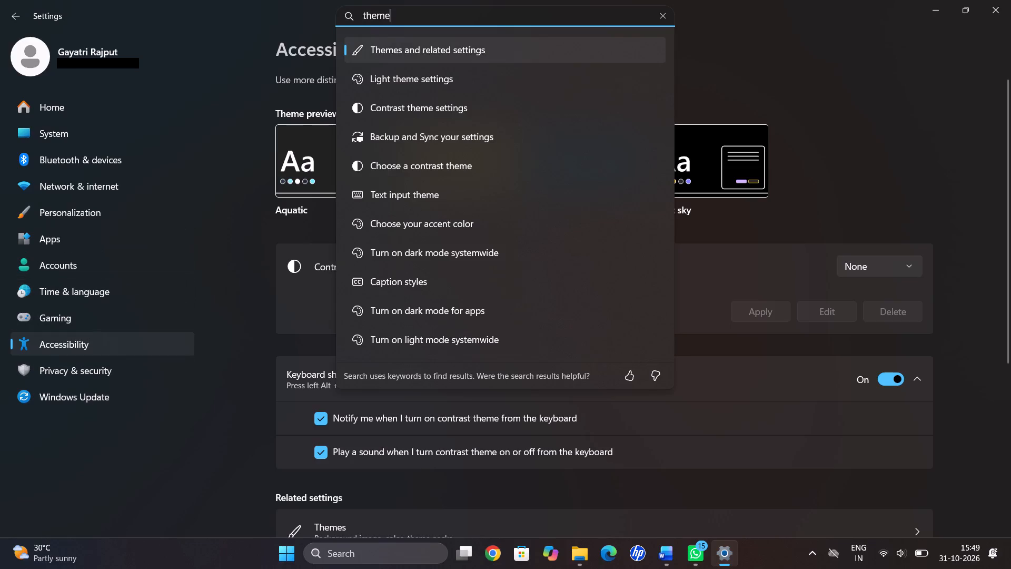
click(879, 263)
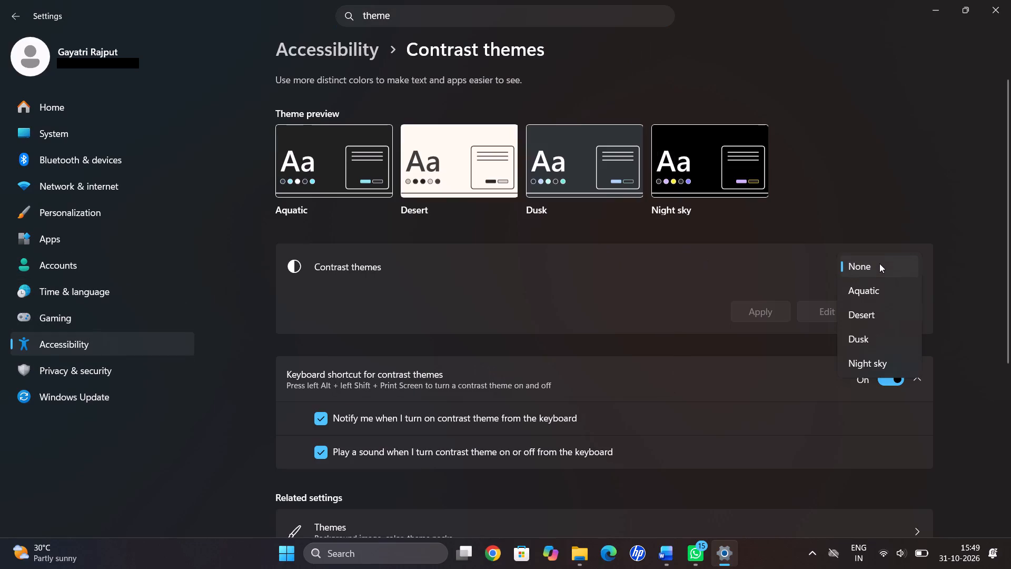
click(885, 209)
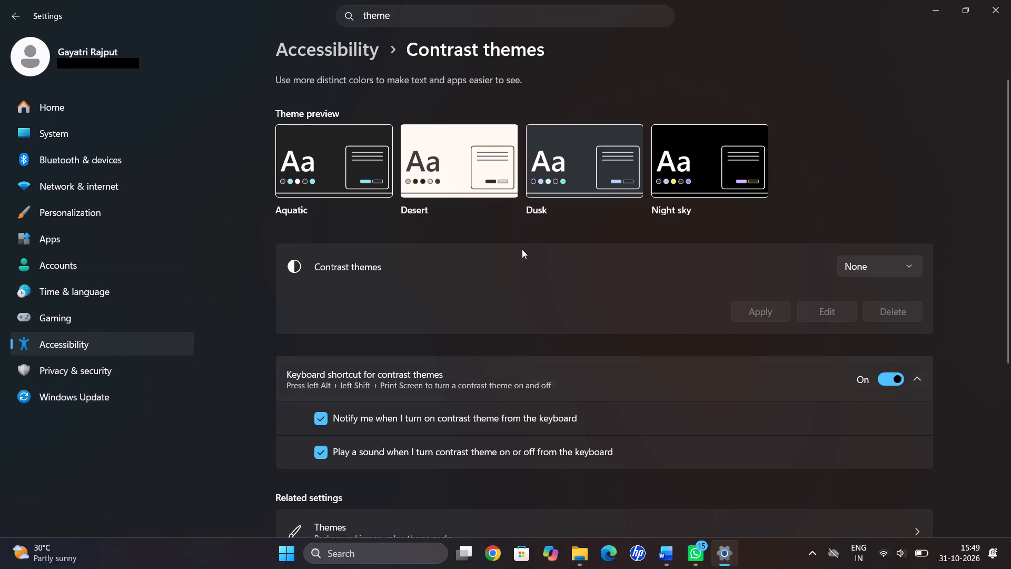
Search Settings for "ligh", open the light theme settings on the Colors page, and set the mode to Light.
click(470, 12)
key(BackSpace)
key(BackSpace)
key(BackSpace)
key(BackSpace)
key(BackSpace)
key(BackSpace)
key(BackSpace)
key(BackSpace)
key(BackSpace)
key(BackSpace)
key(BackSpace)
key(BackSpace)
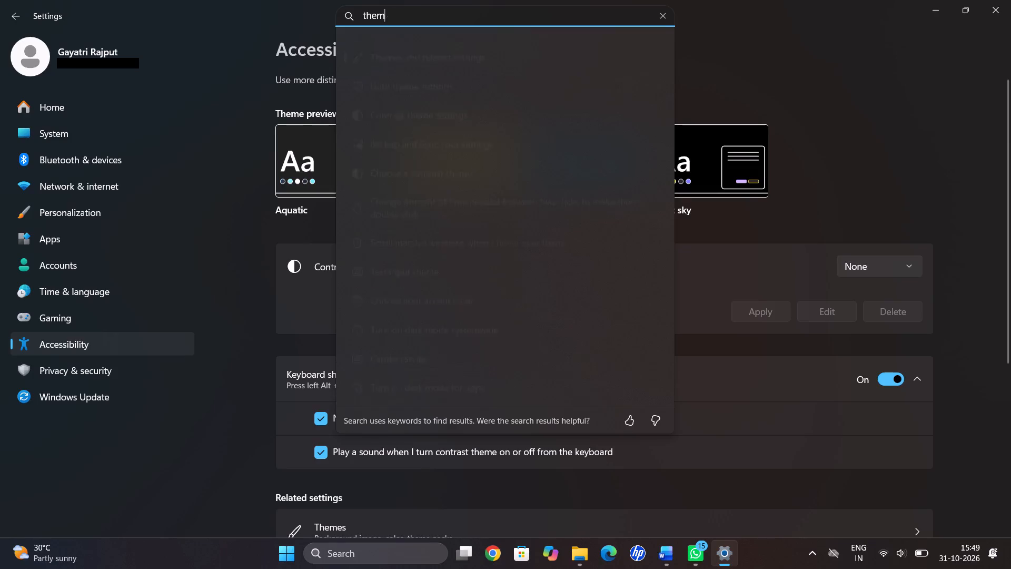
text(ligh)
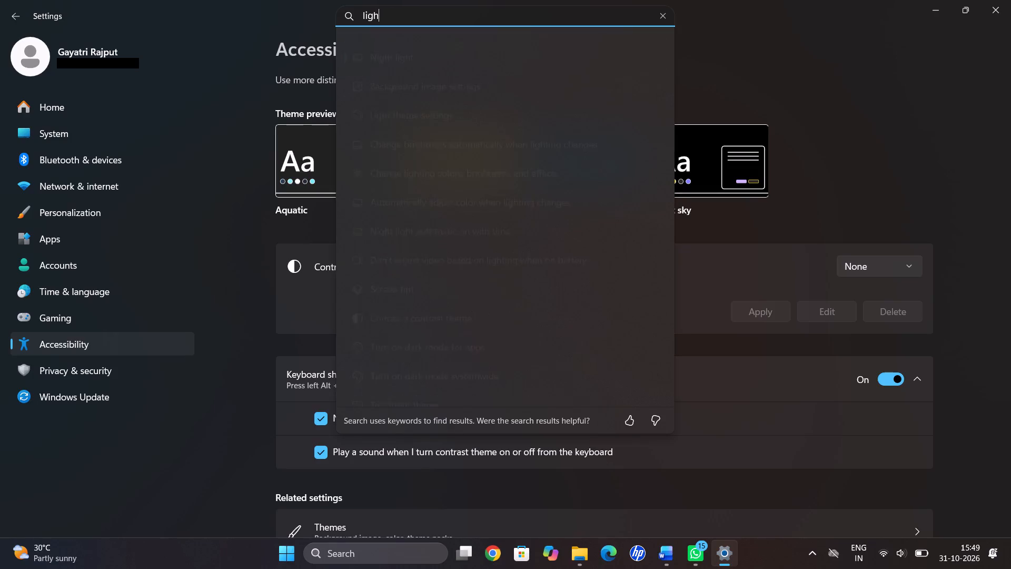
click(474, 102)
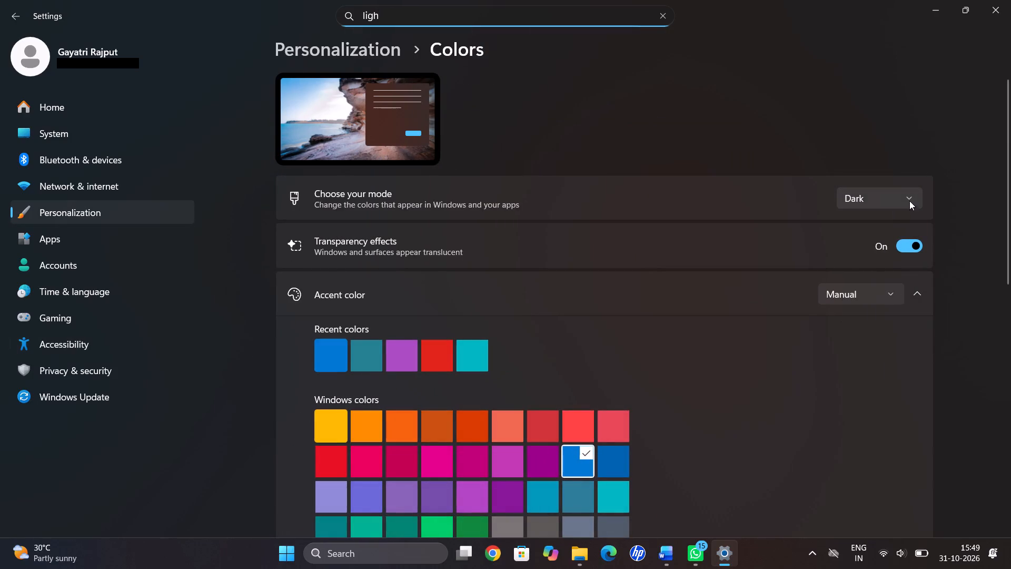
click(901, 200)
click(877, 179)
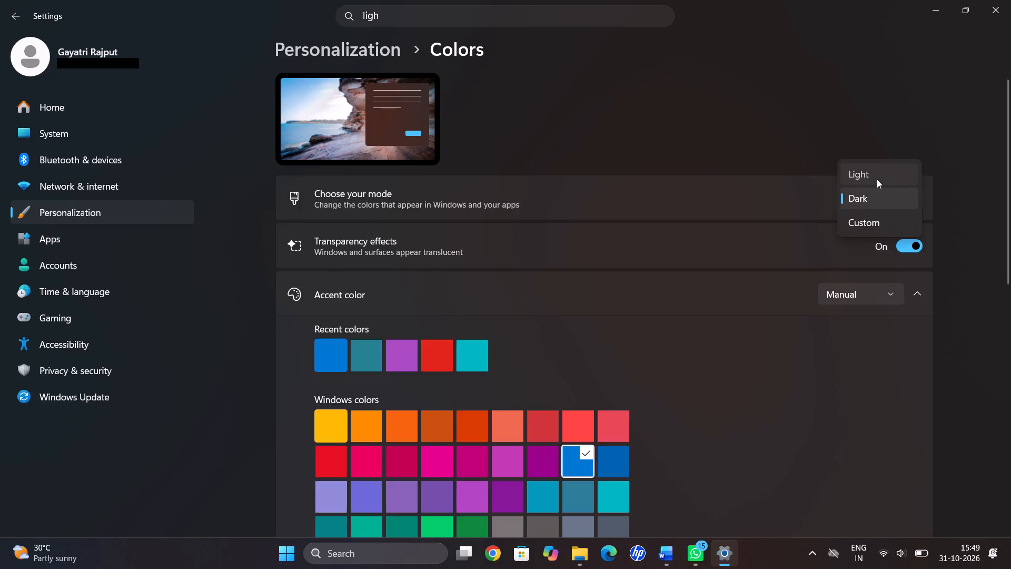
Switch to Word and look through the PRAHARI report from the cover to the last page and back to the cover.
click(669, 563)
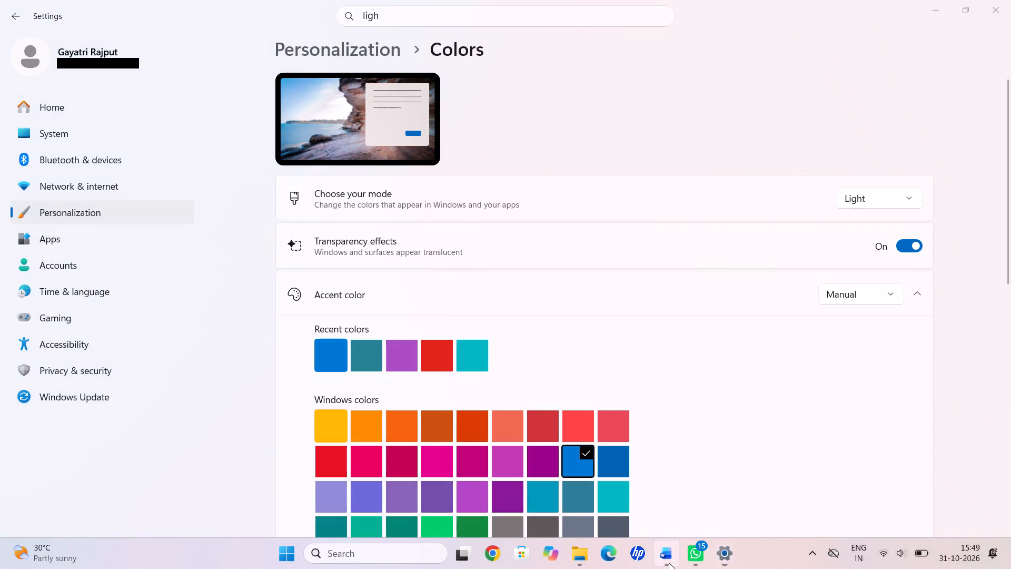
scroll(675, 341, down, 2)
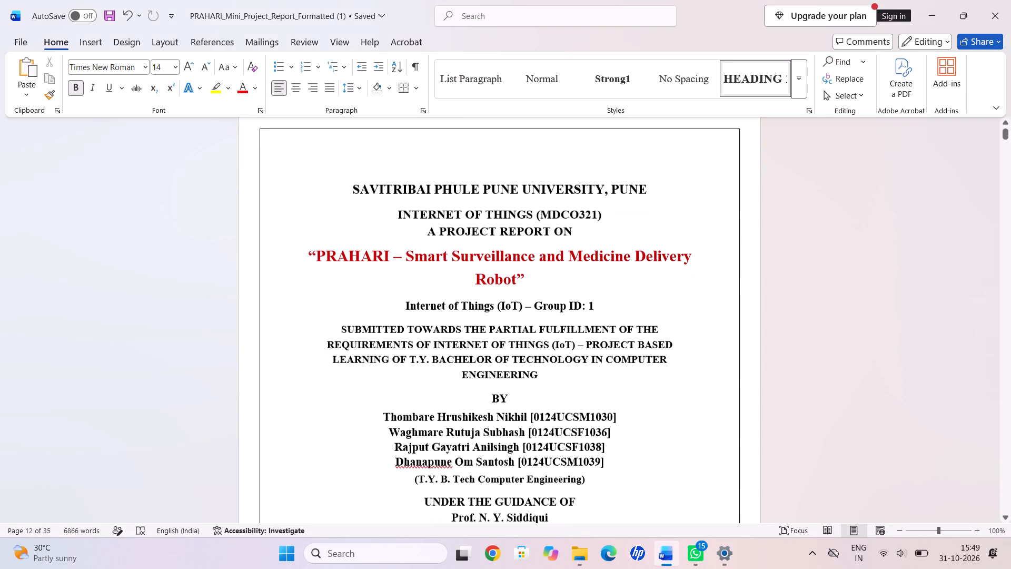
scroll(675, 341, down, 3)
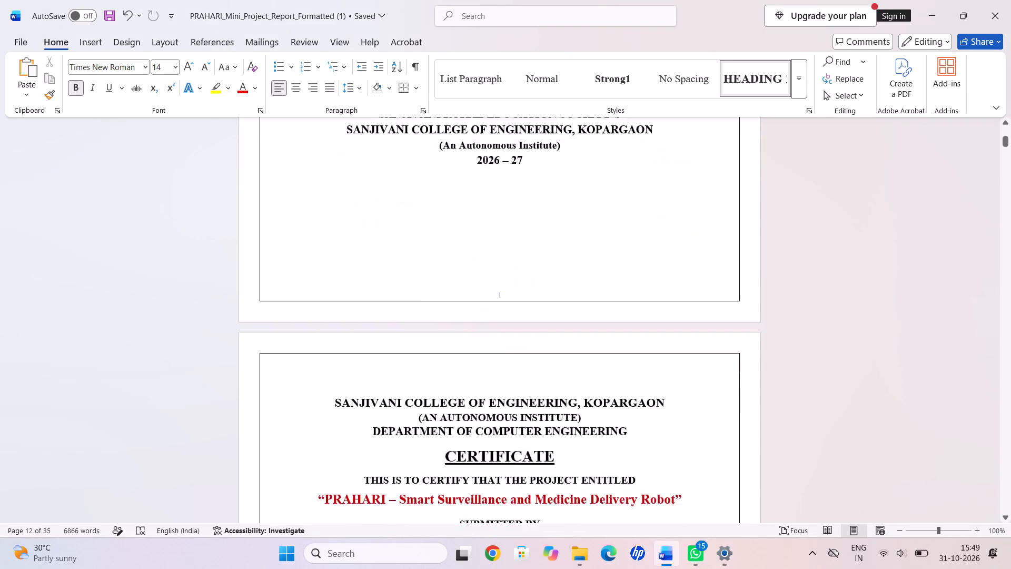
scroll(675, 341, down, 3)
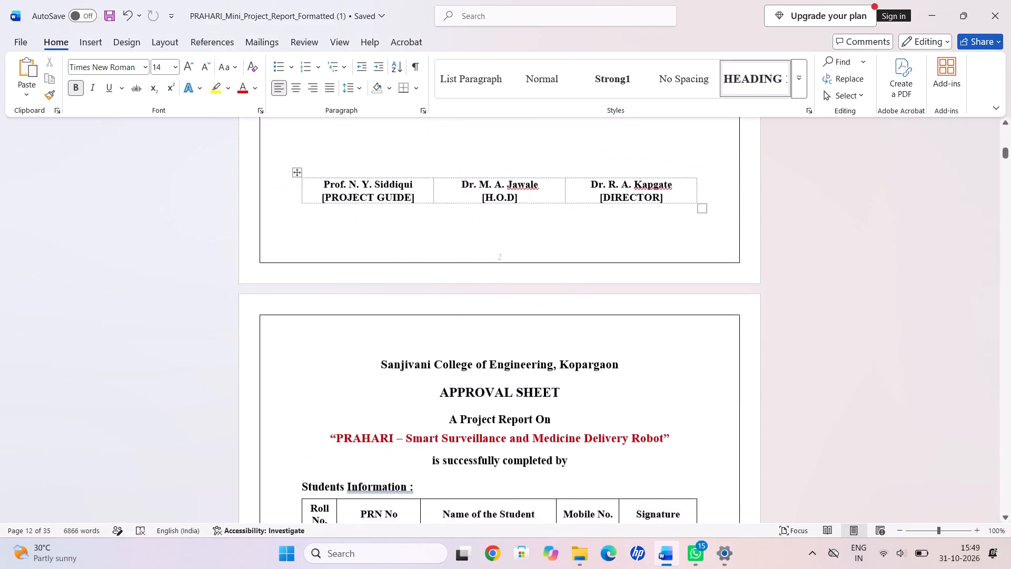
scroll(675, 341, down, 4)
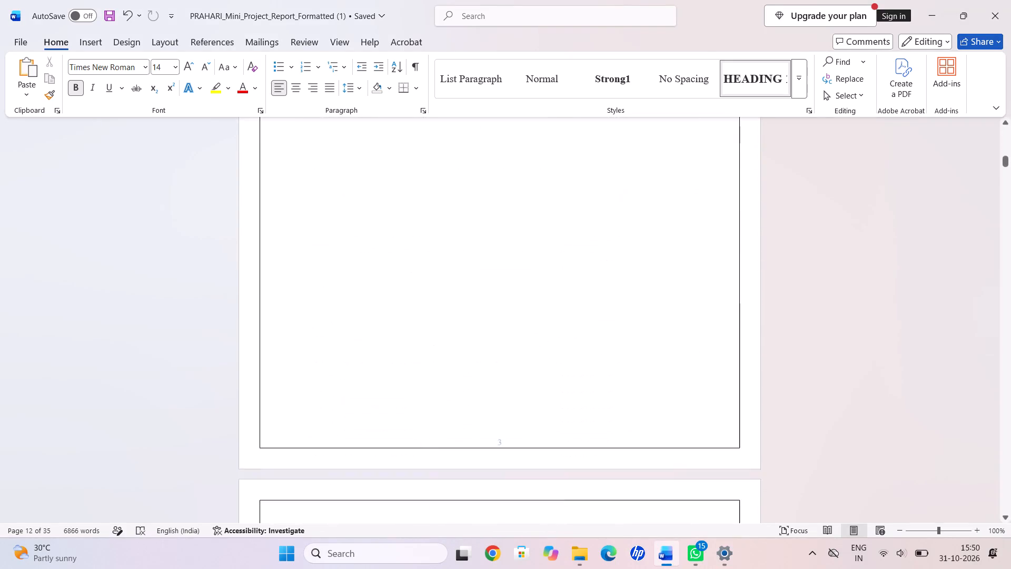
scroll(675, 341, down, 7)
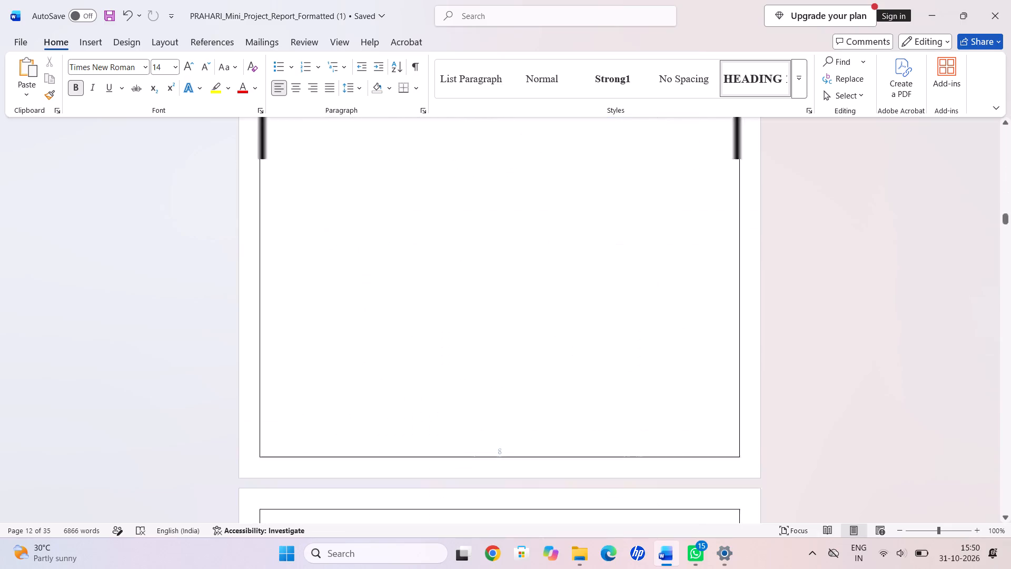
scroll(675, 341, down, 9)
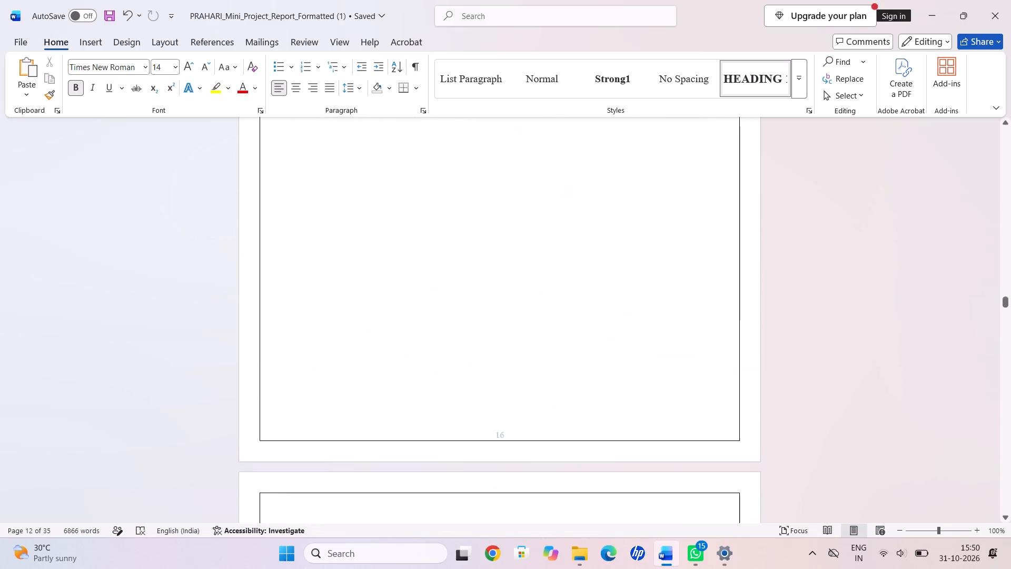
scroll(675, 341, down, 8)
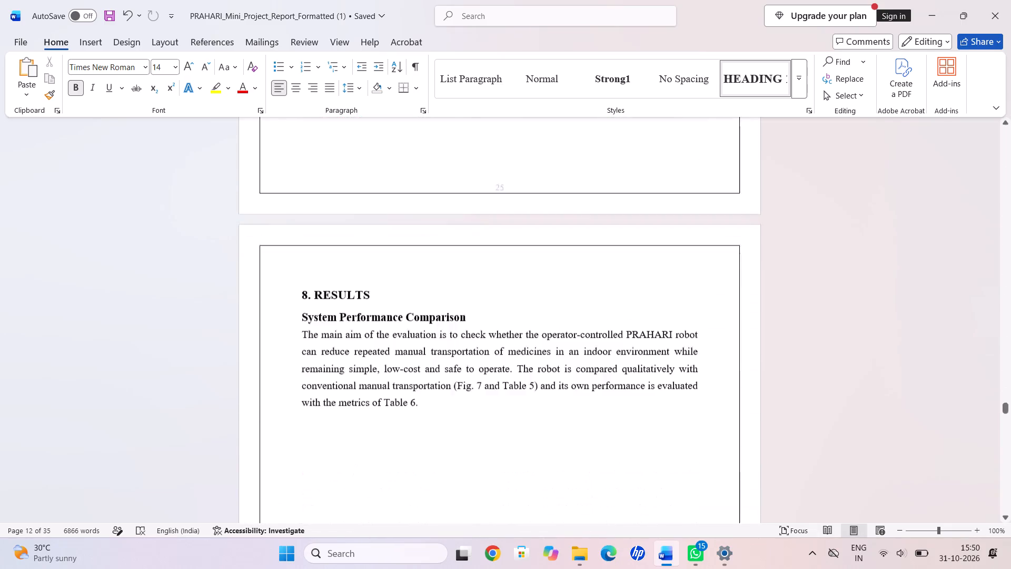
scroll(675, 341, down, 8)
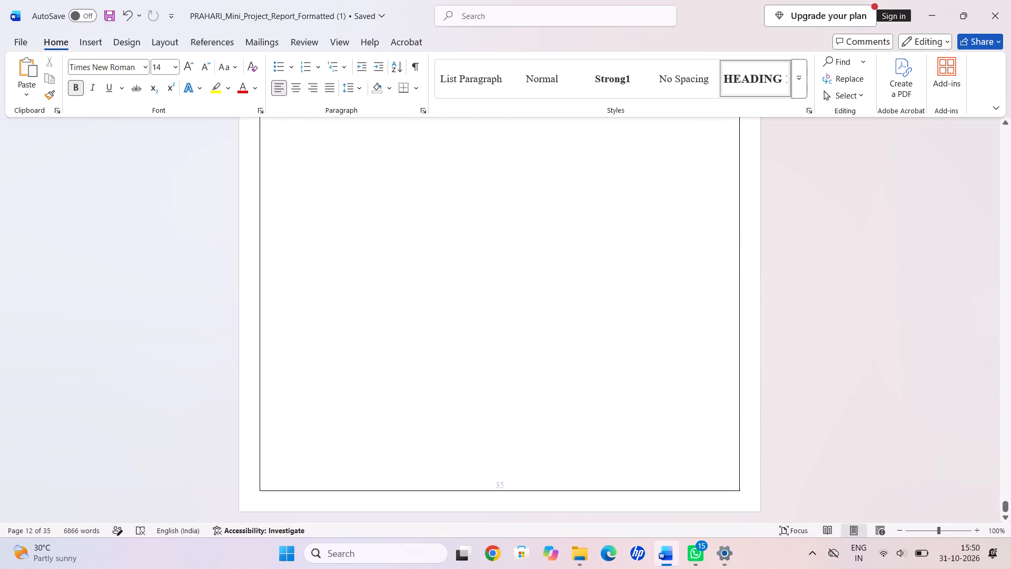
scroll(675, 341, up, 20)
scroll(675, 341, up, 5)
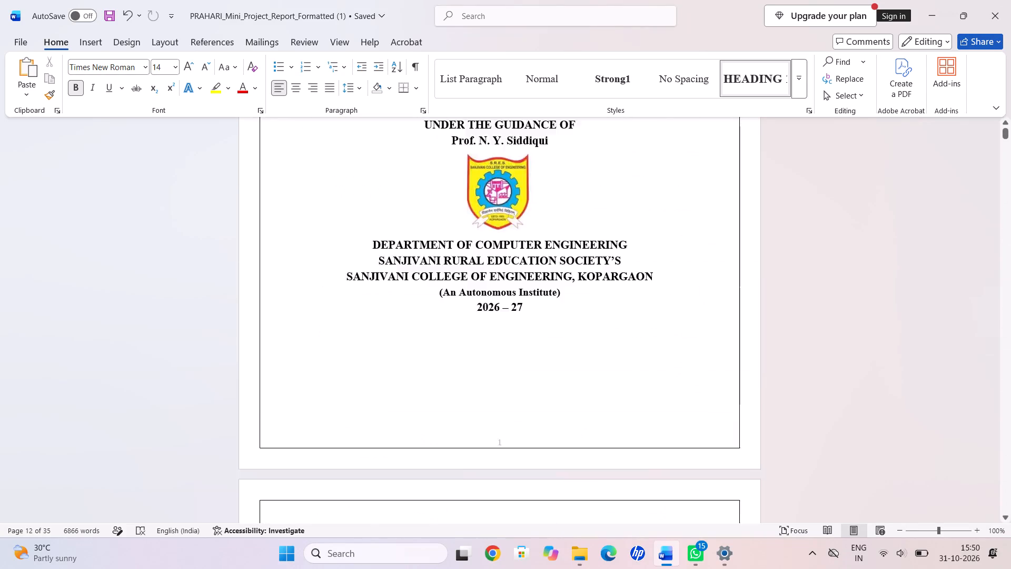
scroll(675, 341, up, 10)
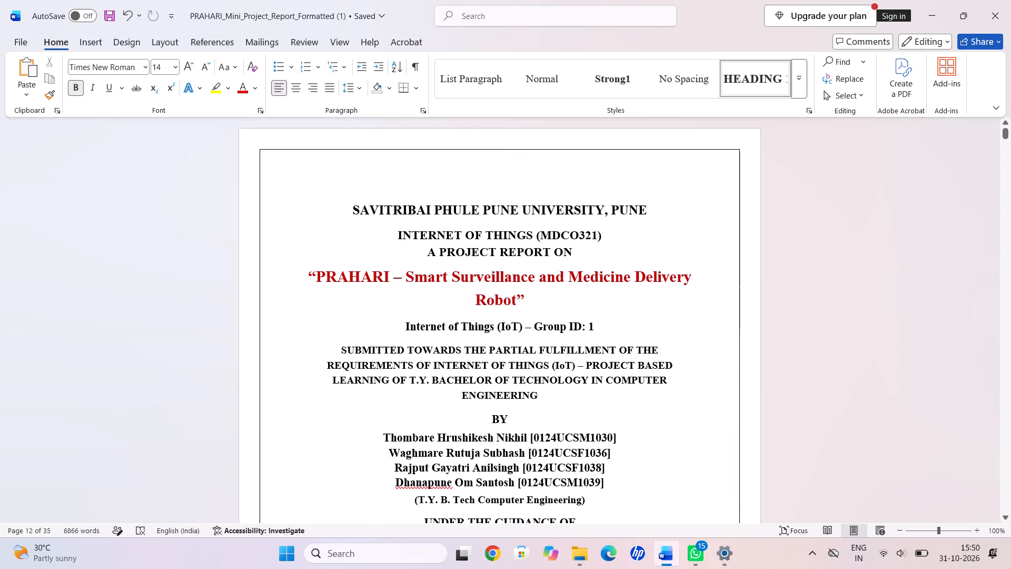
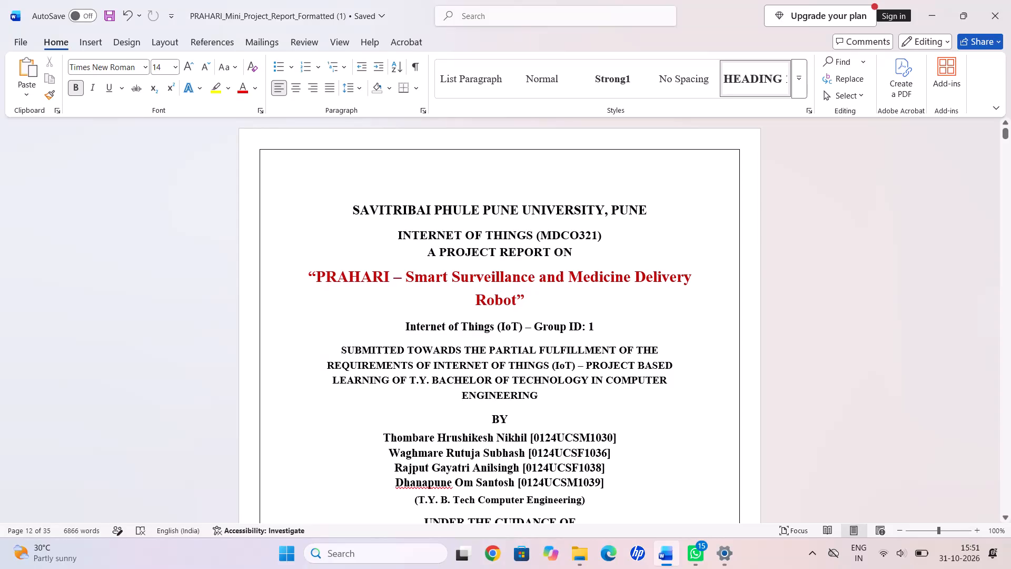
Read through the report's cover page, from the university heading down to the department, college and year lines.
click(715, 380)
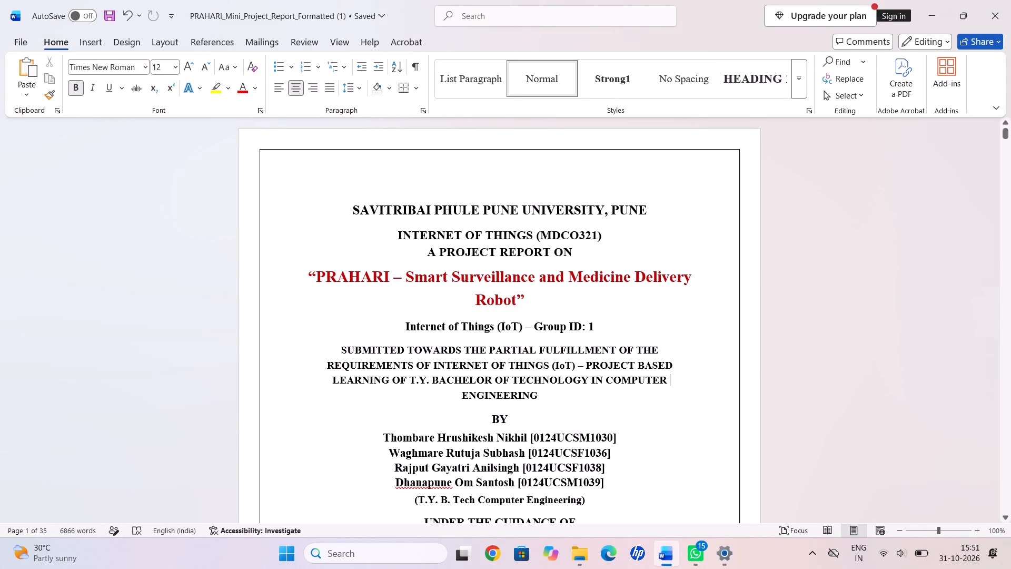
click(669, 373)
key(Down)
key(Down)
key(Down)
key(Down)
key(Down)
key(Down)
key(Down)
key(Down)
key(Down)
key(Down)
key(Down)
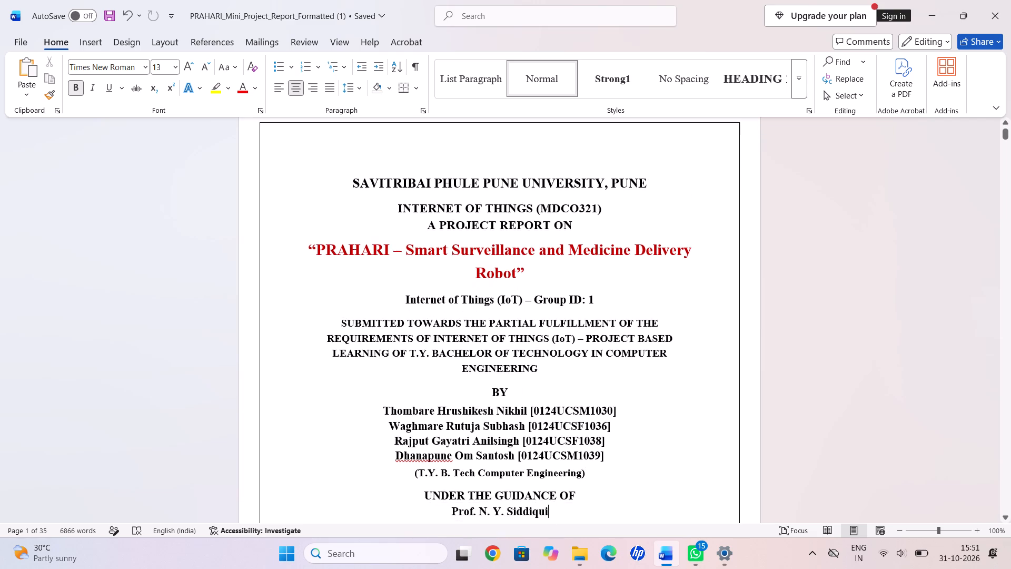
key(Down)
key(Up)
key(Up)
key(Up)
key(Up)
key(Up)
key(Up)
key(Up)
key(Up)
key(Up)
key(Up)
key(Up)
key(Up)
key(Up)
key(Up)
key(Up)
key(Up)
key(Up)
key(Up)
key(Up)
key(Up)
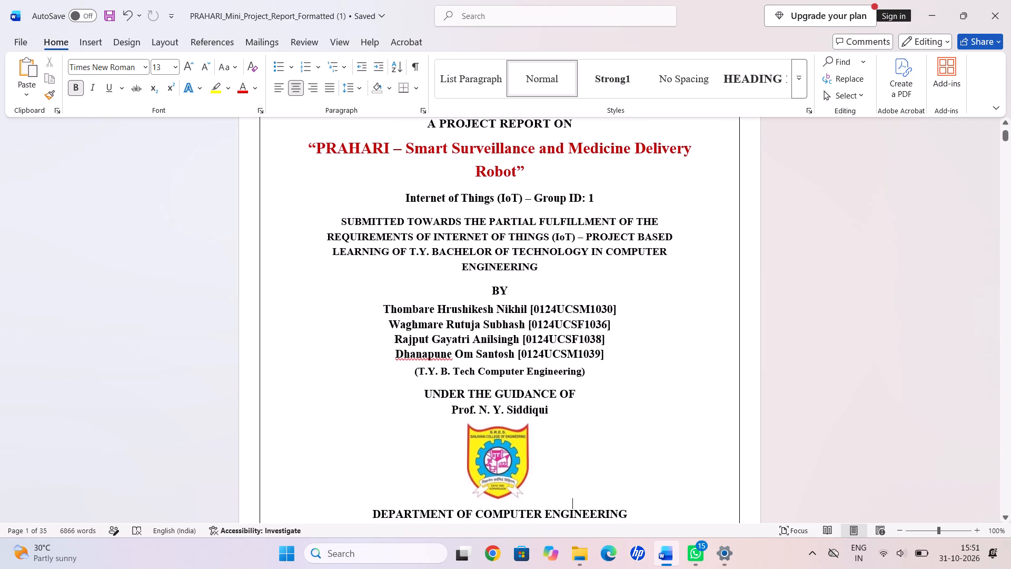
key(Up)
key(Up)
key(Up)
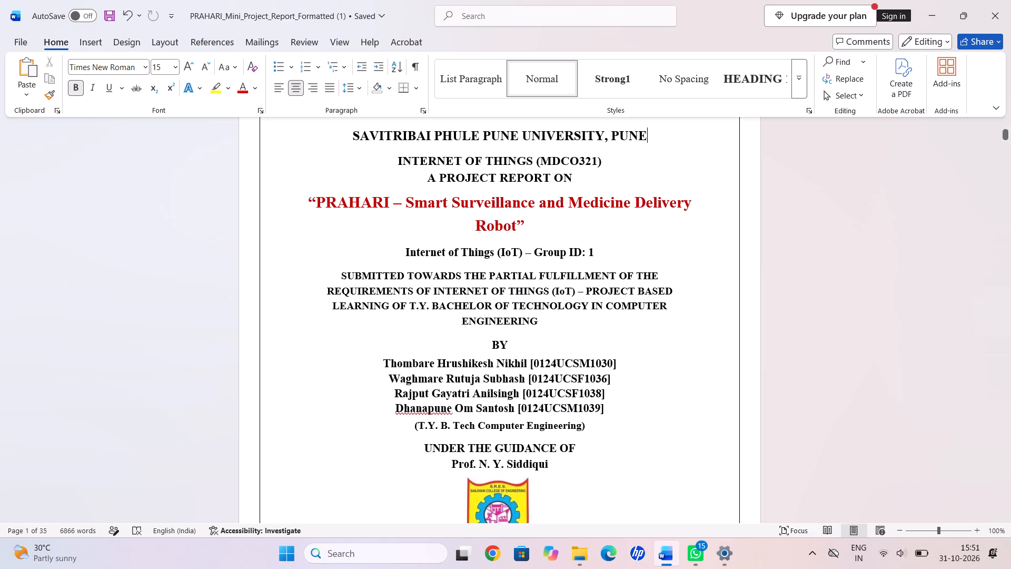
key(Down)
key(Down)
key(Down)
key(Down)
key(Down)
key(Down)
key(Down)
key(Down)
key(Down)
key(Down)
key(Down)
key(Down)
key(Down)
key(Down)
key(Down)
key(Down)
key(Down)
key(Down)
key(Down)
key(Down)
key(Down)
key(Down)
key(Up)
key(Up)
key(Up)
key(Up)
key(Up)
key(Up)
key(Up)
key(Up)
key(Up)
key(Up)
key(Up)
key(Up)
key(Up)
key(Up)
key(Up)
key(Up)
key(Up)
key(Up)
key(Up)
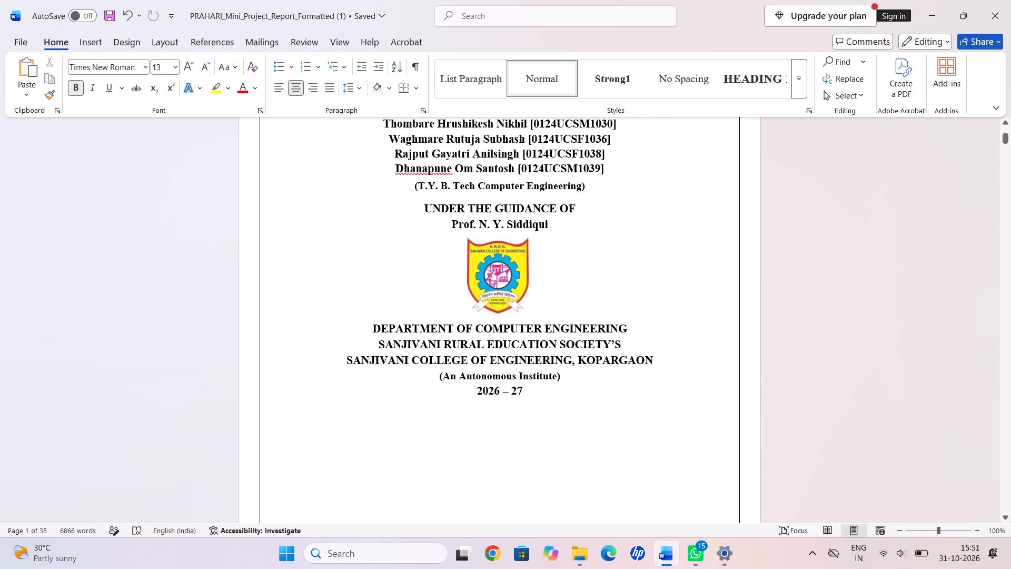
Insert "AY" directly before the year 2026 – 27 at the bottom of the cover page text.
click(477, 390)
key(a)
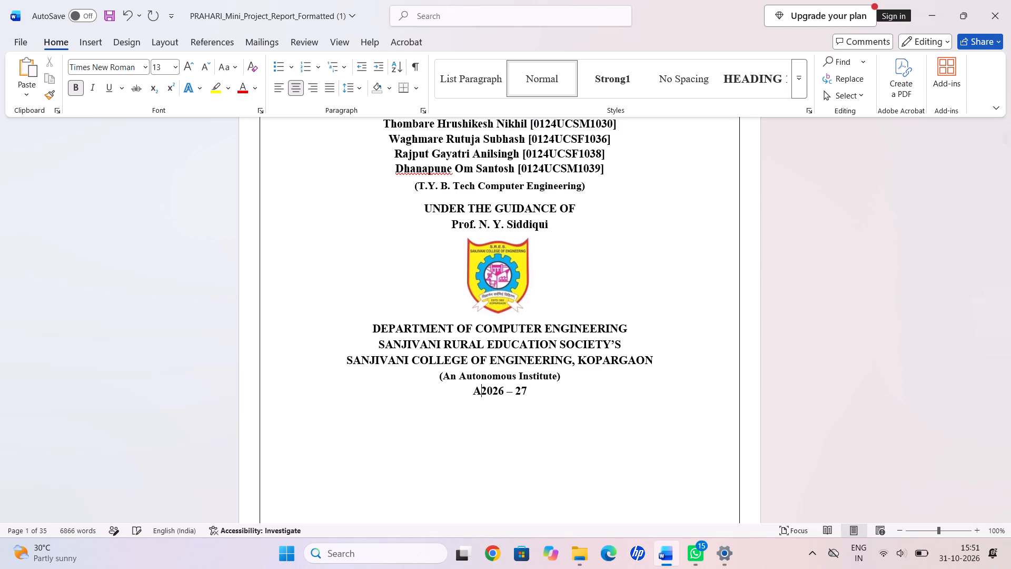
key(y)
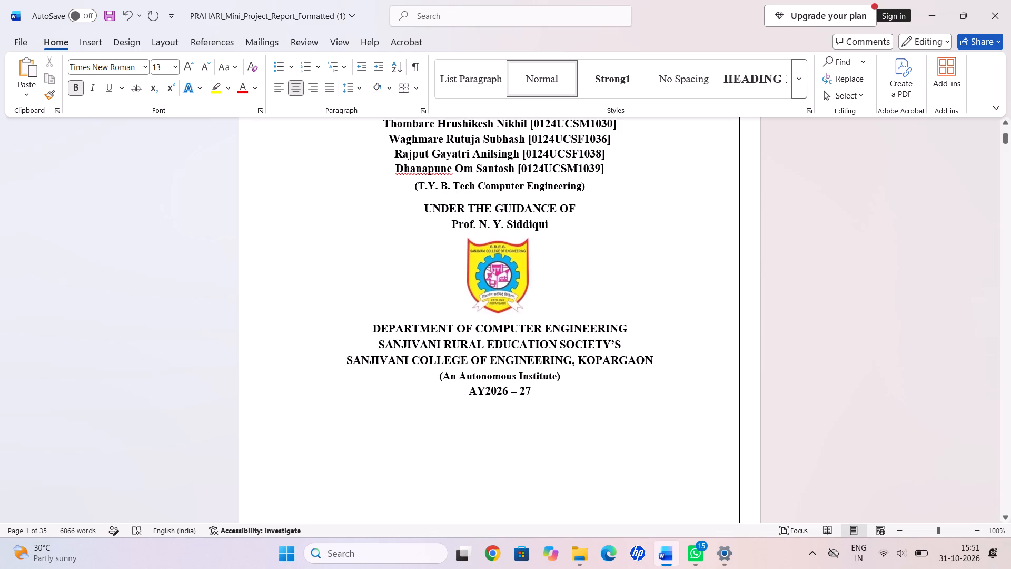
Set the "(AN AUTONOMOUS INSTITUTE)" line at the top of the certificate page to font size 10.
click(632, 407)
key(Down)
key(Down)
key(Down)
key(Down)
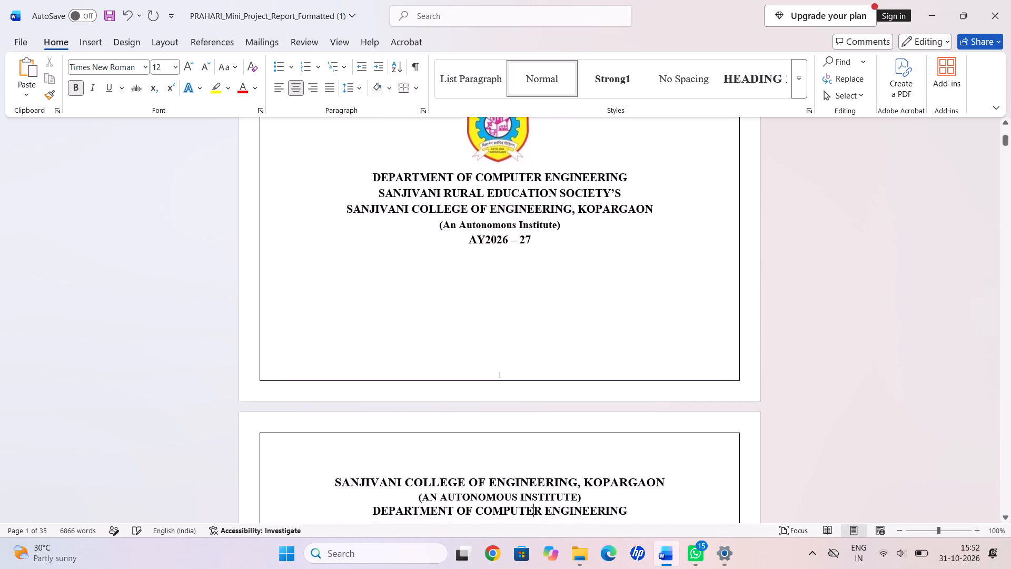
key(Down)
key(Down)
key(Down)
key(Down)
key(Down)
key(Down)
key(Down)
key(Down)
key(Down)
key(Down)
key(Down)
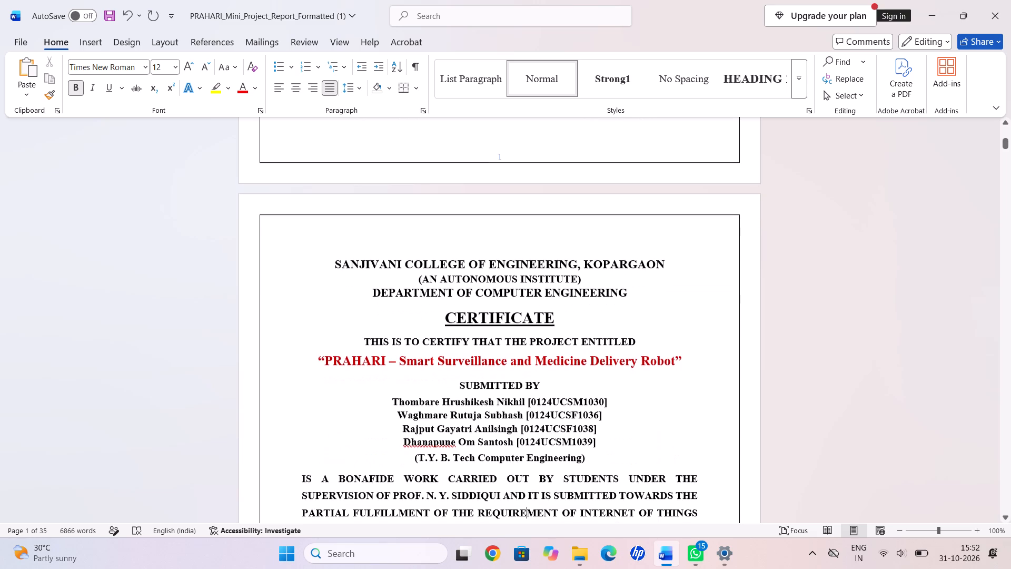
triple_click(419, 280)
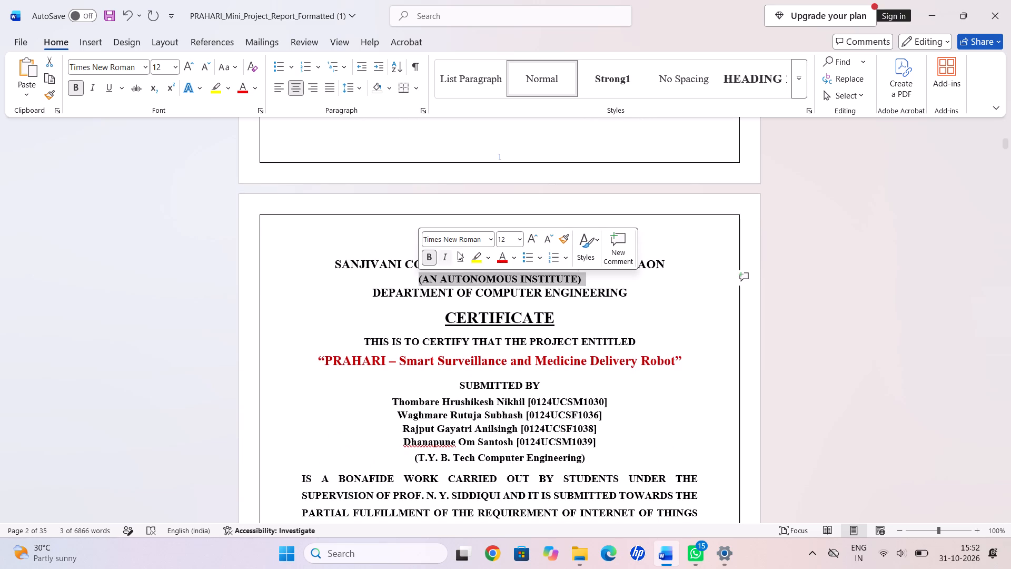
click(518, 240)
click(508, 282)
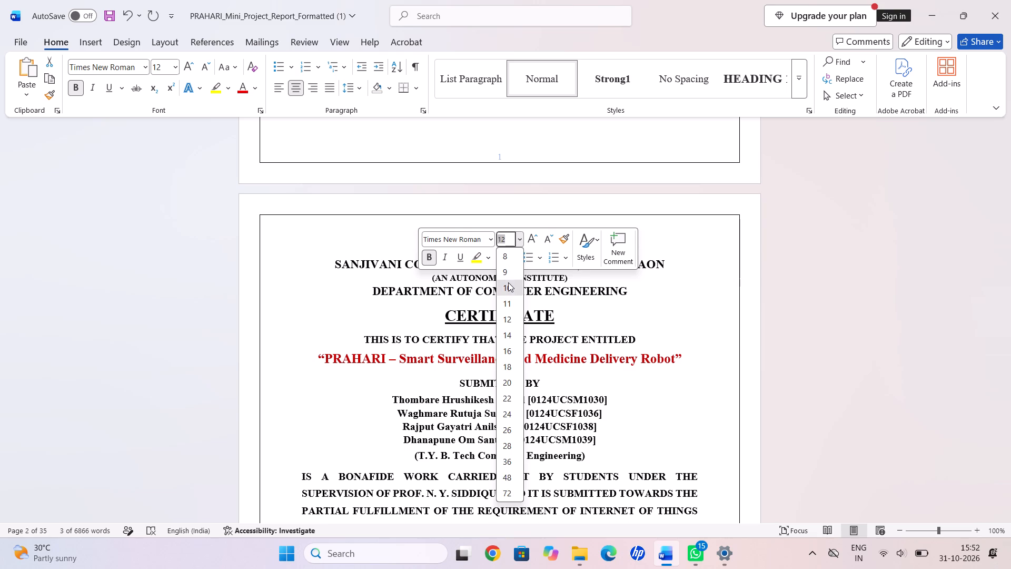
click(600, 326)
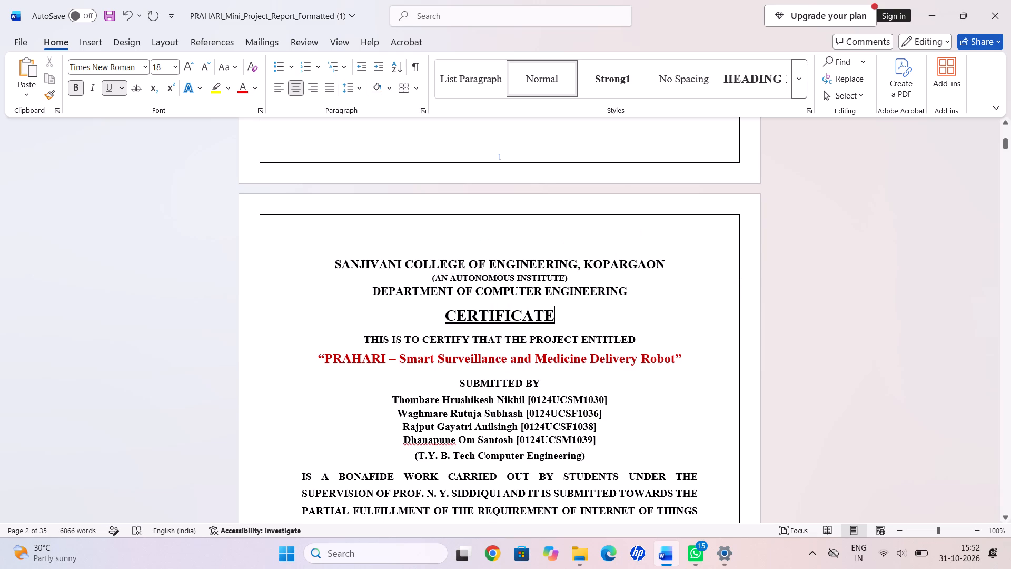
Review the certificate page from its title down to the signature table and back up to the end of the cover page.
click(503, 384)
key(Down)
key(Down)
key(Down)
key(Down)
key(Down)
key(Down)
key(Down)
key(Down)
key(Down)
key(Down)
key(Down)
key(Down)
key(Down)
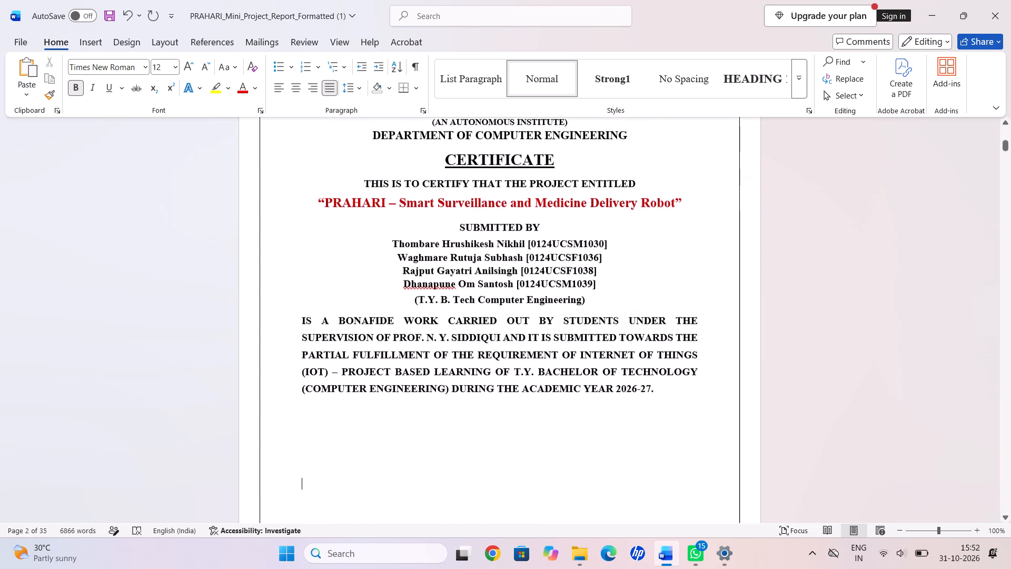
key(Down)
key(Down)
key(Down)
key(Down)
key(Up)
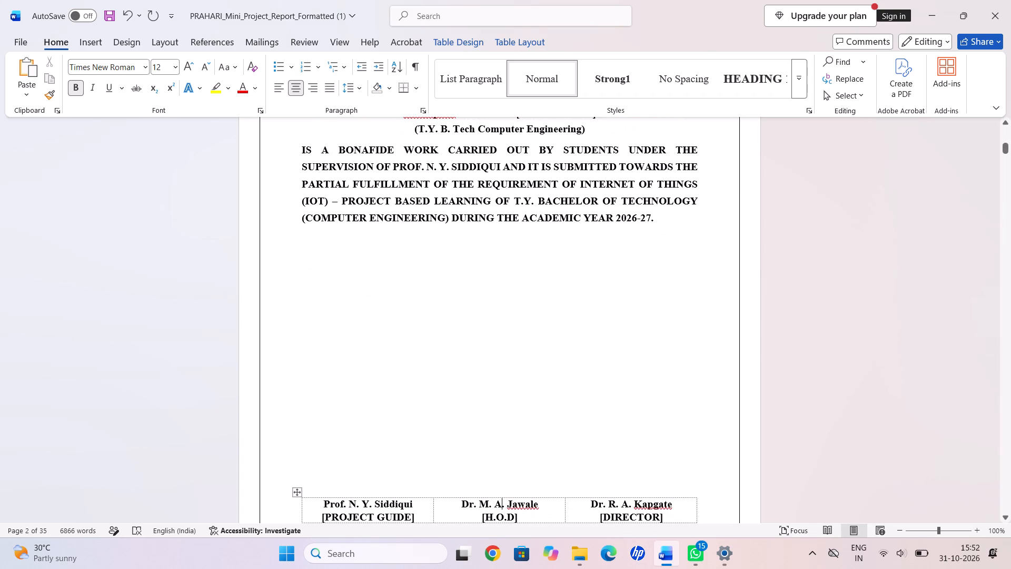
key(Up)
key(Up)
key(Up)
key(Up)
key(Up)
key(Up)
key(Up)
key(Up)
key(Up)
key(Up)
key(Up)
key(Up)
key(Up)
key(Up)
key(Up)
key(Up)
key(Up)
key(Up)
key(Up)
key(Up)
key(Up)
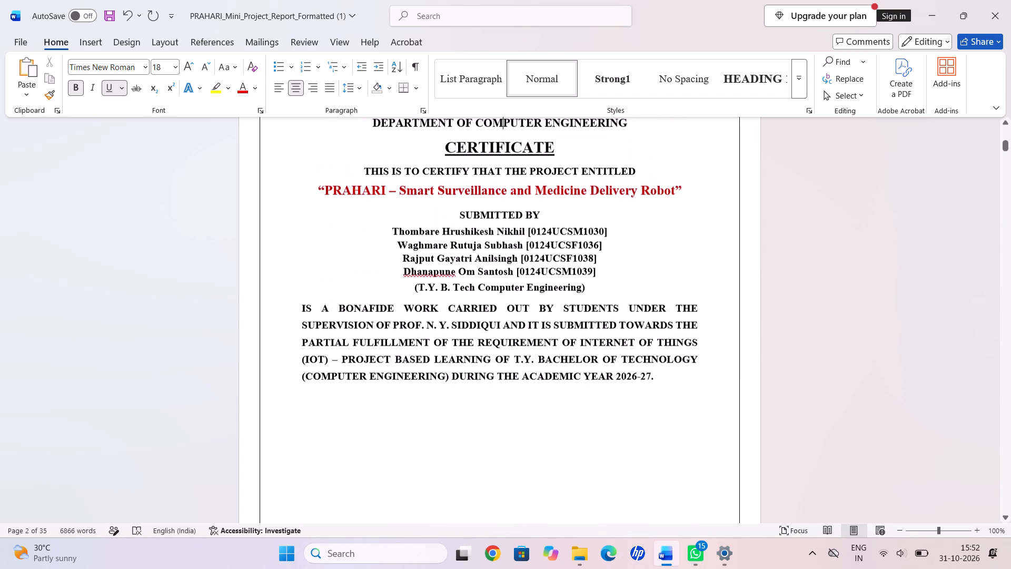
key(Up)
key(Up)
key(Up)
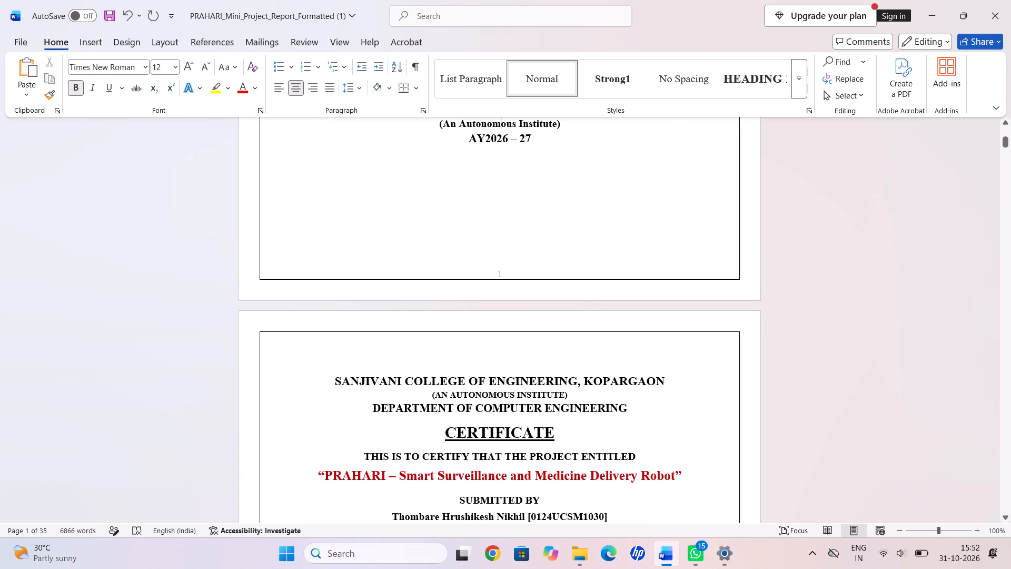
Read through the certificate page from the end of the cover page down to the signature table and the start of the approval sheet.
key(Down)
key(Down)
key(Down)
key(Down)
key(Down)
key(Down)
key(Down)
key(Down)
key(Down)
key(Down)
key(Down)
key(Down)
key(Down)
key(Down)
key(Down)
key(Down)
key(Down)
key(Down)
key(Down)
key(Down)
key(Down)
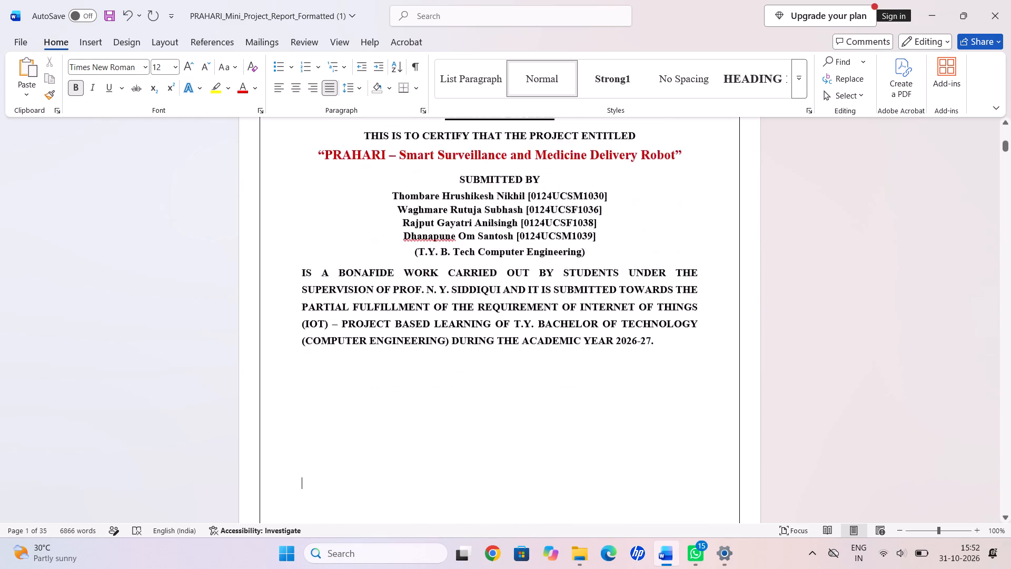
key(Down)
key(Down)
key(Down)
key(Down)
key(Down)
key(Down)
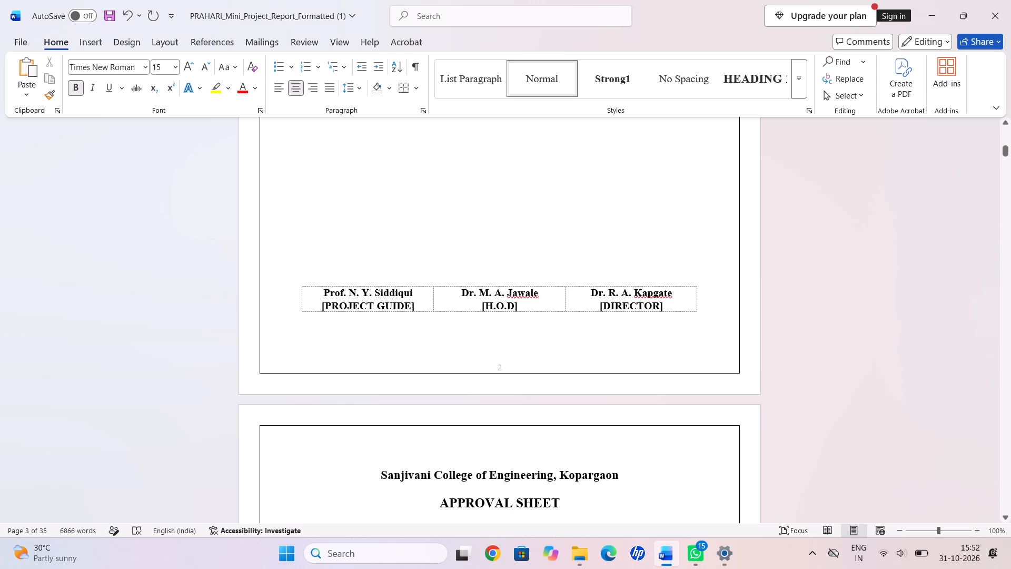
Select the [H.O.D] cell in the signature table at the bottom of the certificate page.
triple_click(451, 309)
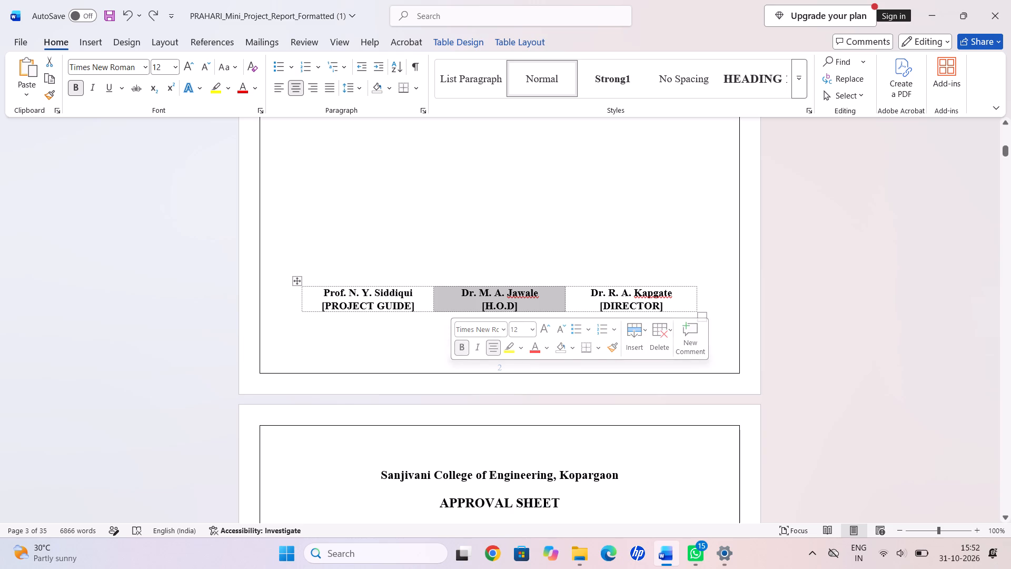